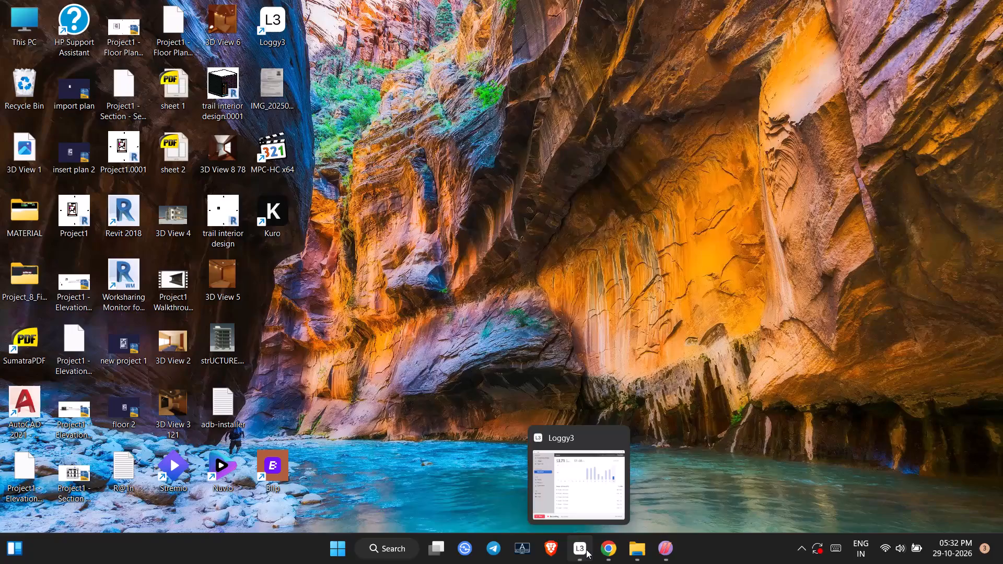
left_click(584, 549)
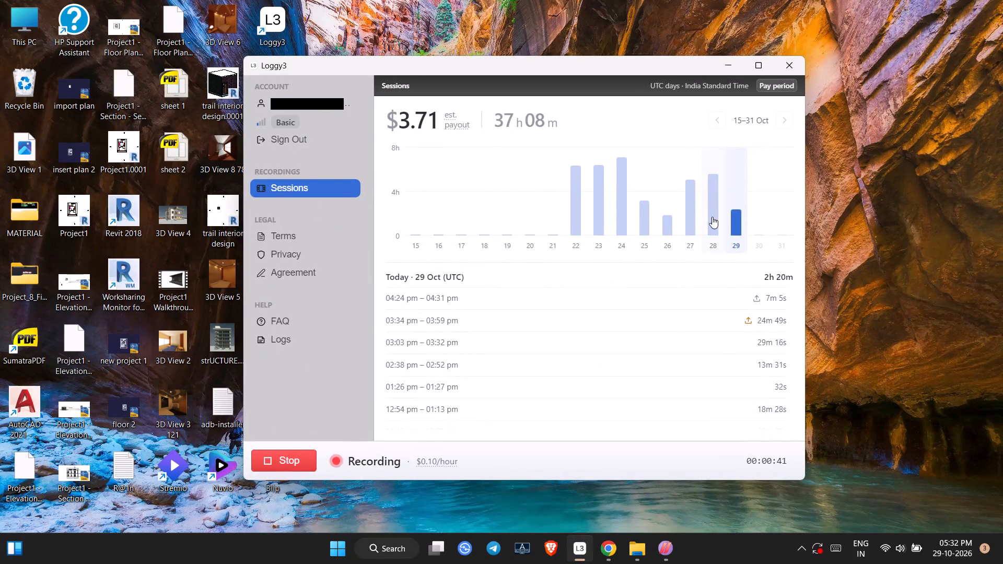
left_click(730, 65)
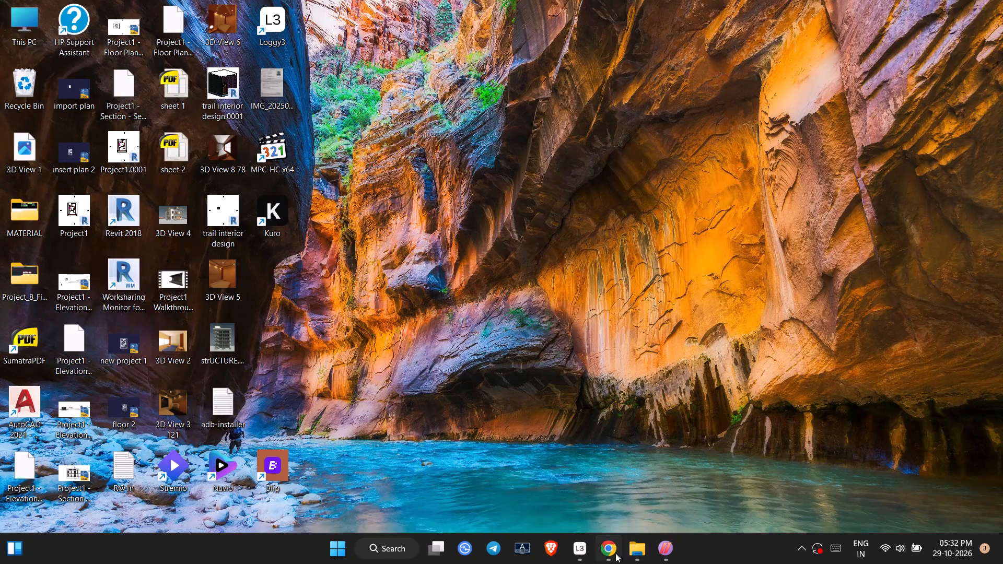
Switch to the Canva templates page in Chrome and change the template category filter to Flyer.
left_click(615, 553)
scroll(620, 427, "down", 2)
scroll(620, 427, "up", 1)
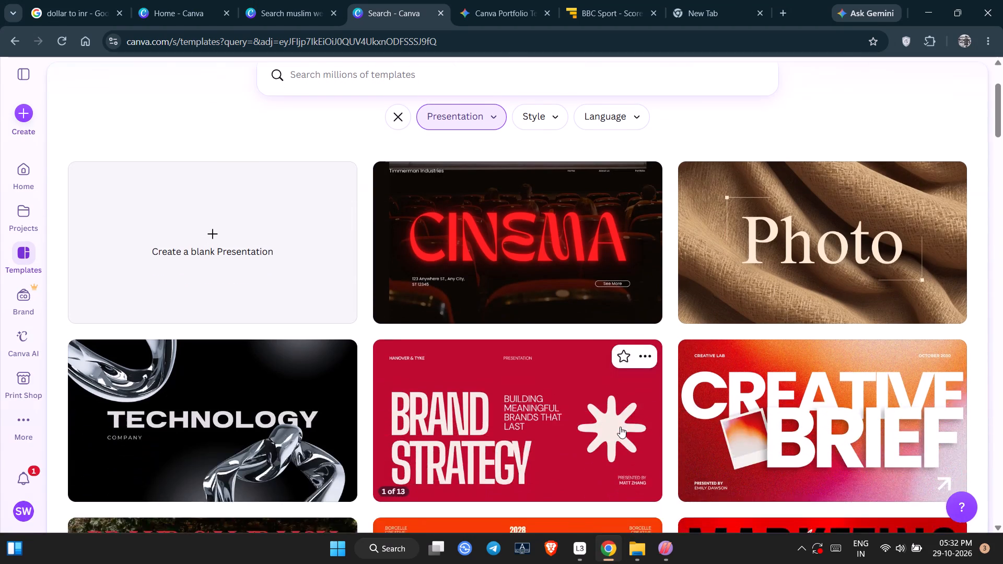
scroll(620, 427, "up", 2)
scroll(620, 425, "down", 2)
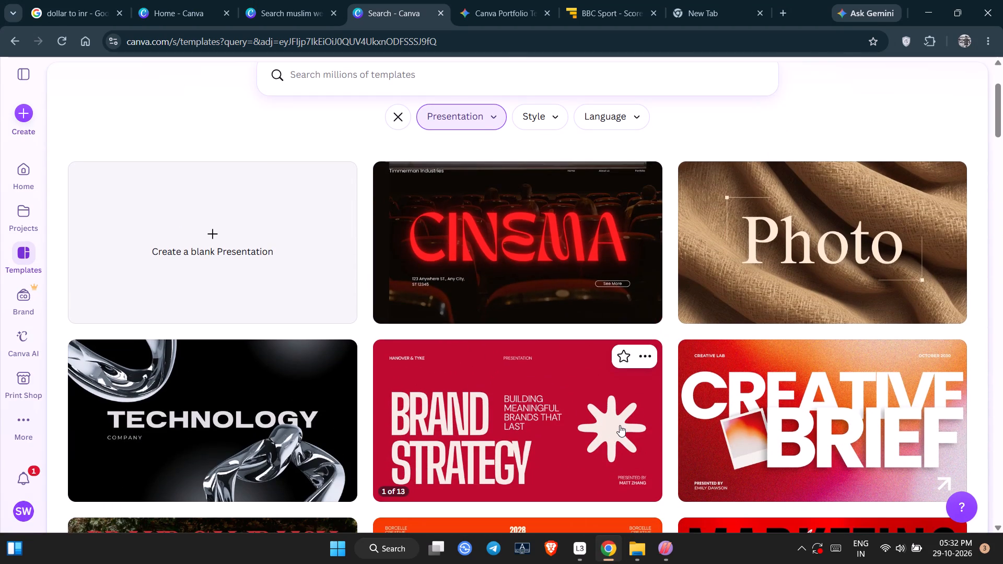
left_click(492, 119)
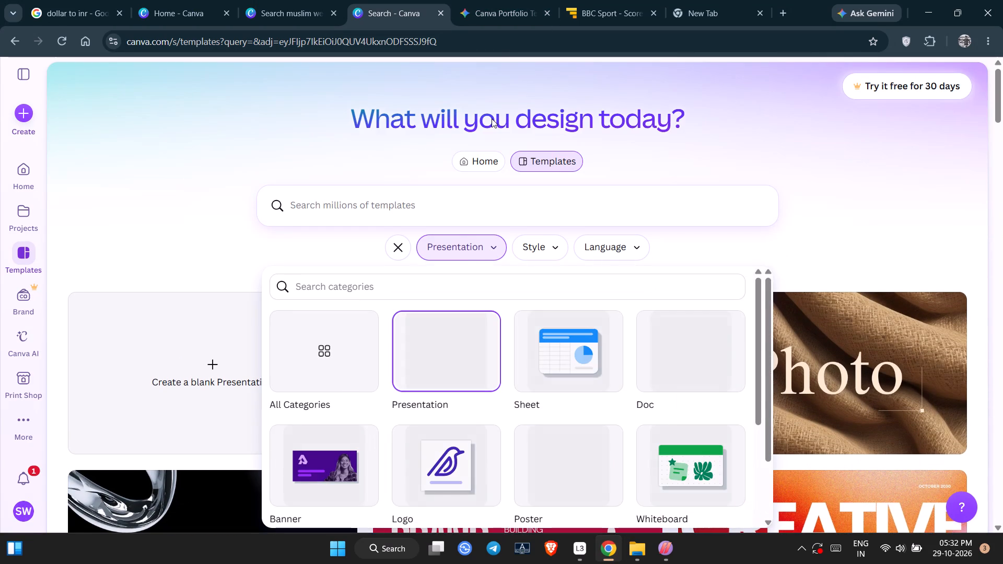
scroll(577, 265, "down", 4)
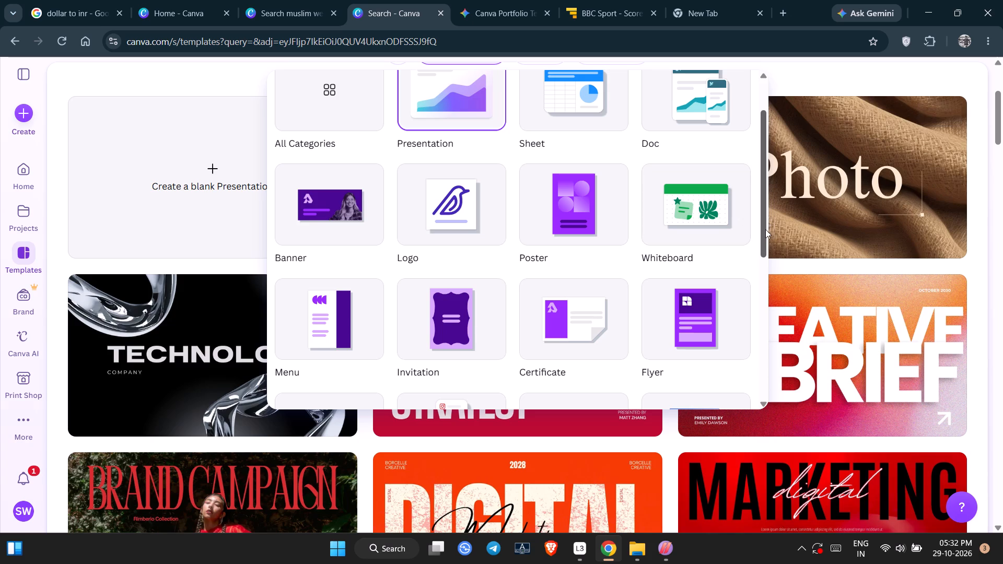
left_click_drag(764, 230, 751, 259)
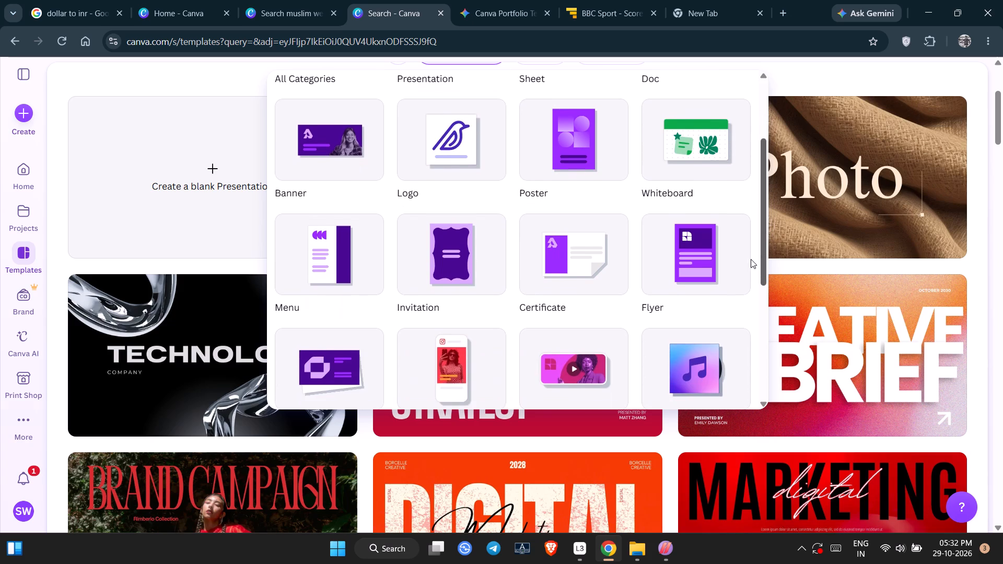
left_click_drag(751, 259, 760, 373)
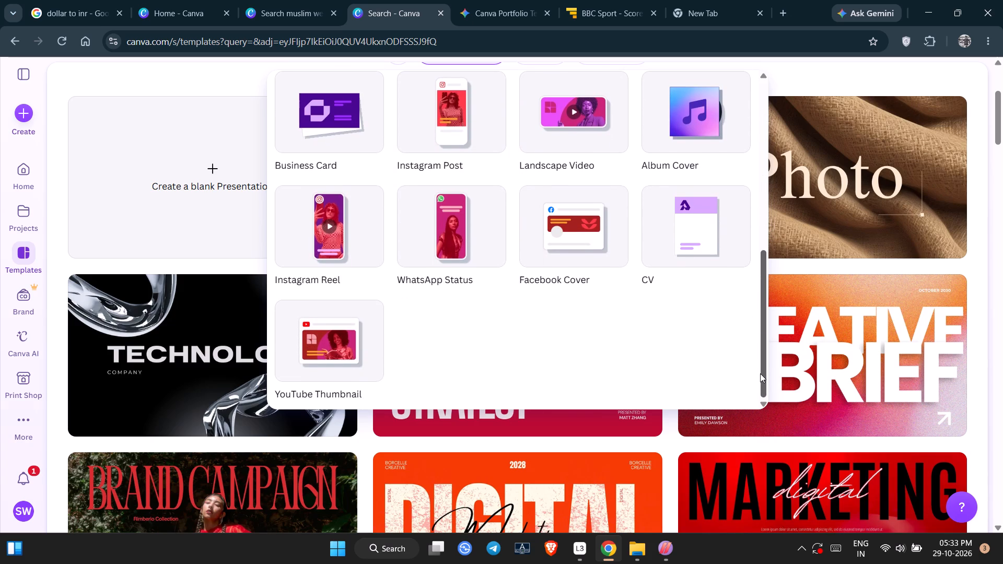
left_click_drag(760, 373, 759, 357)
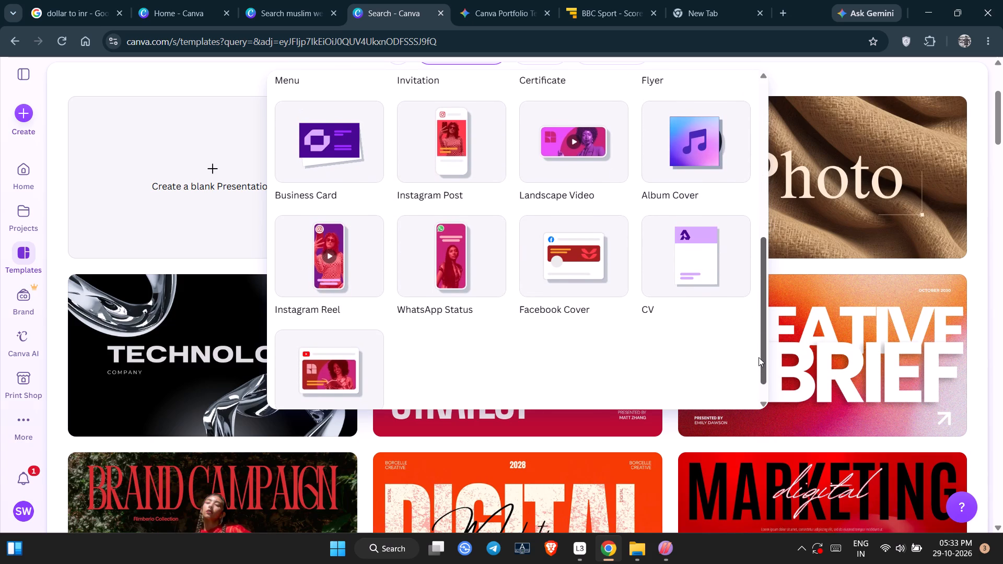
left_click_drag(759, 357, 755, 305)
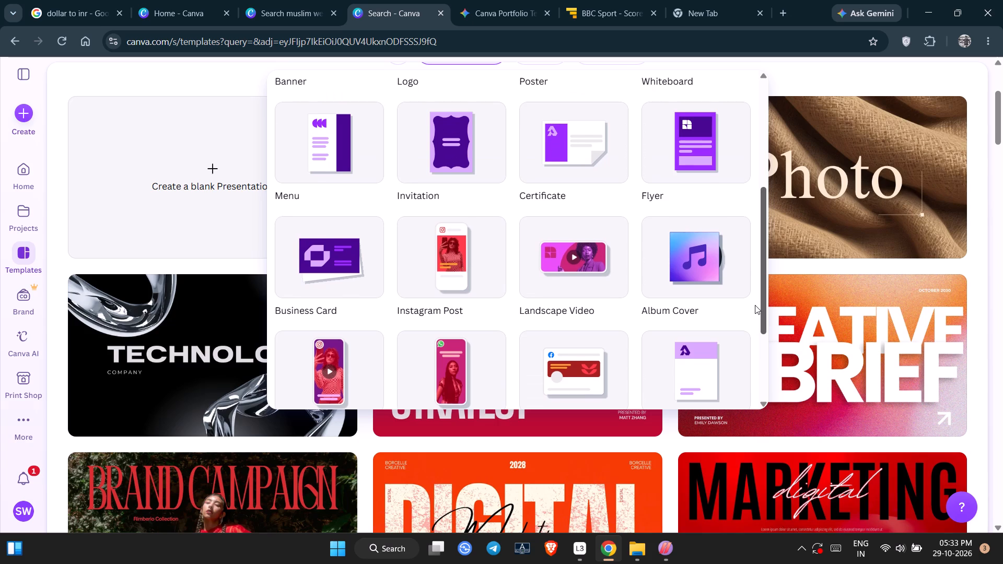
left_click_drag(755, 305, 750, 270)
left_click(675, 236)
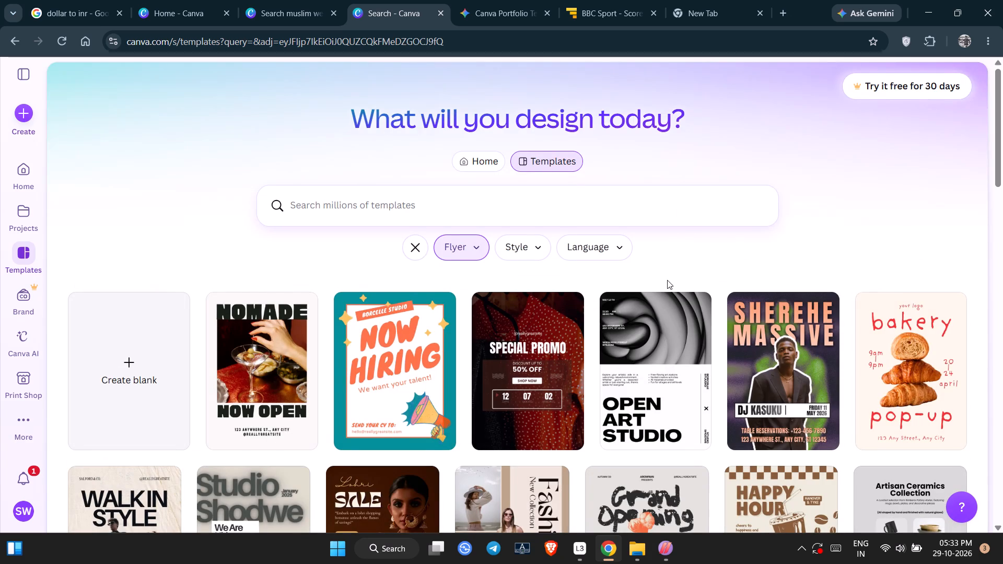
Find the Orange and White Modern Simple Events Schedule Flyer template, preview its images and open it for customising.
scroll(667, 280, "down", 4)
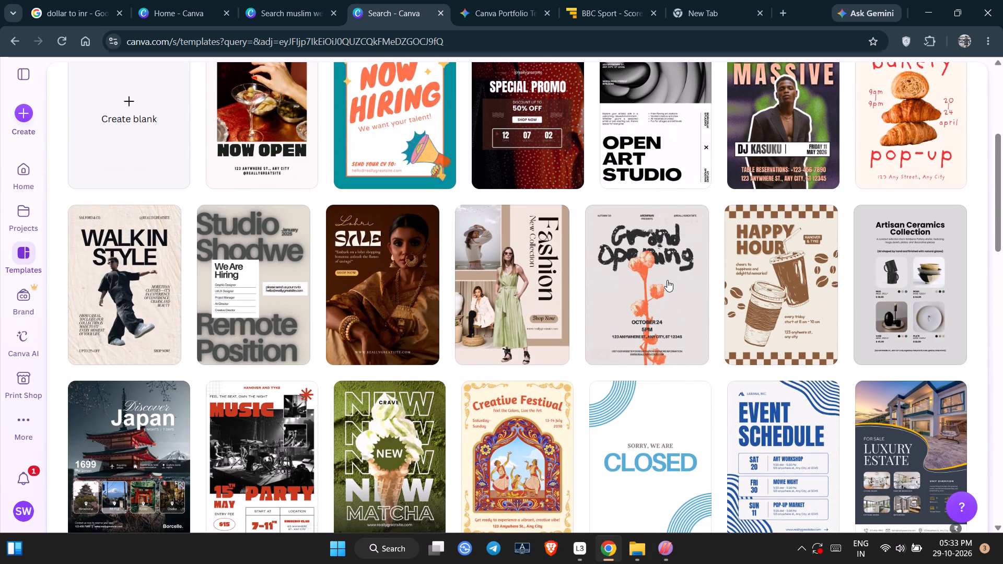
scroll(667, 280, "down", 2)
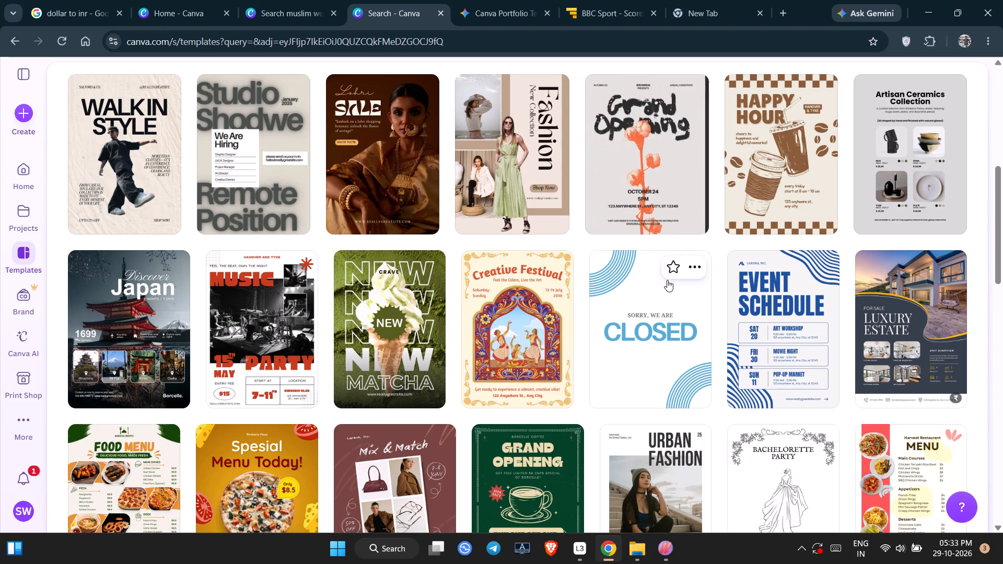
scroll(667, 280, "down", 5)
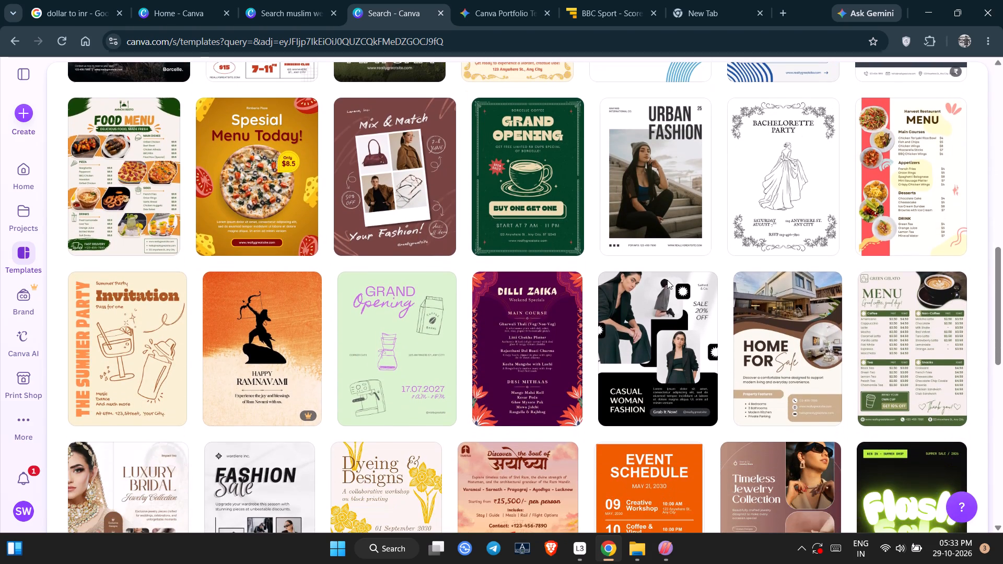
scroll(667, 280, "down", 1)
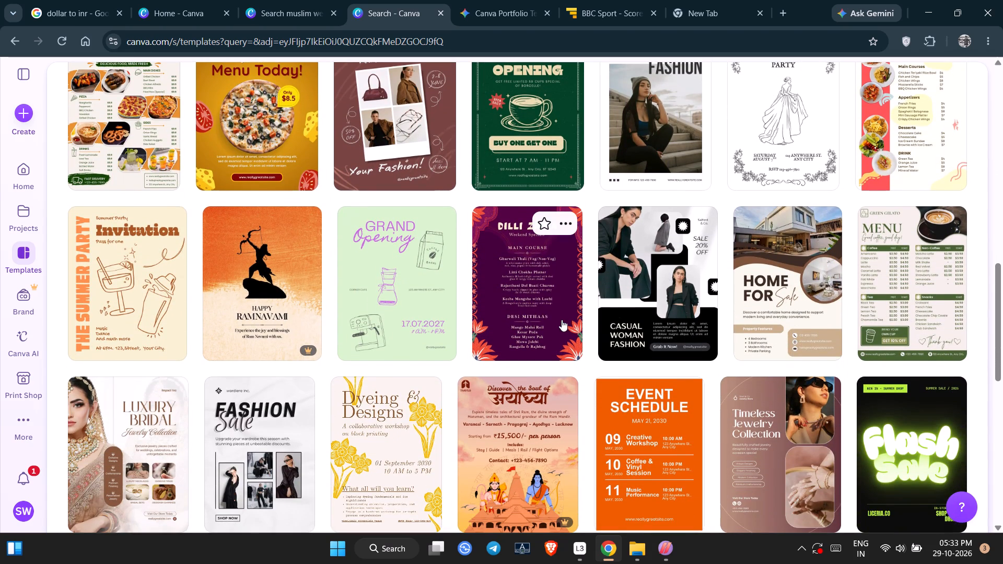
scroll(515, 294, "down", 2)
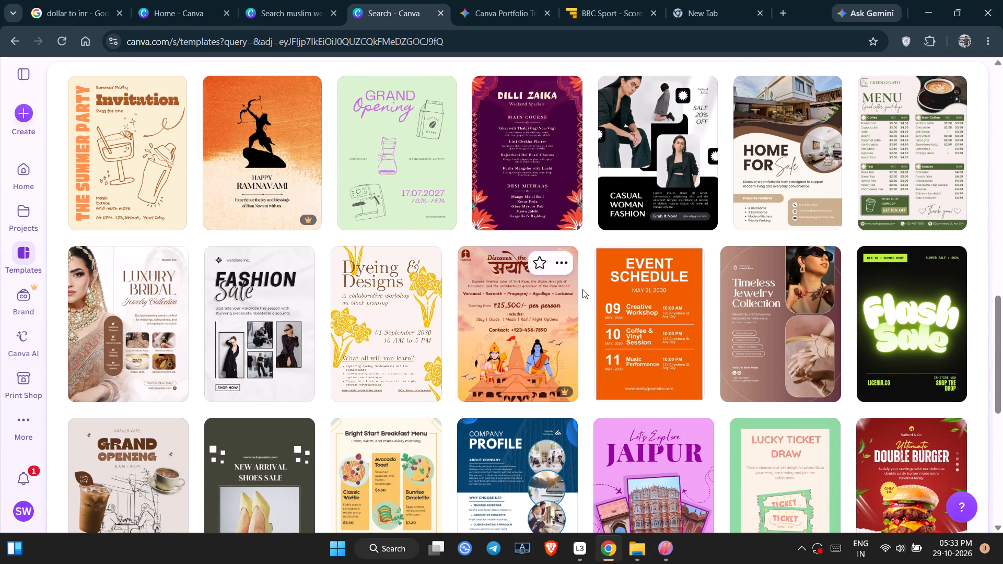
left_click(637, 299)
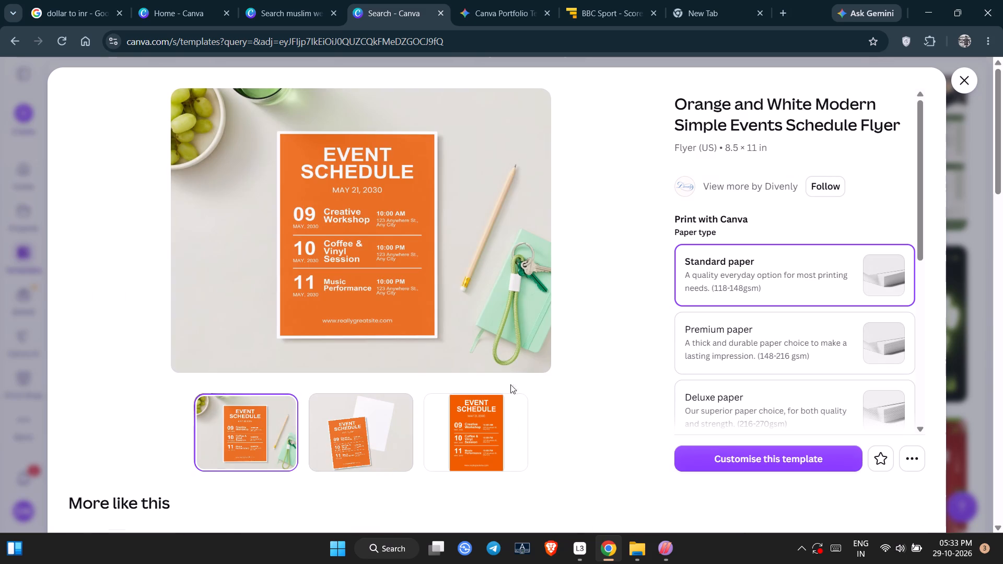
left_click(482, 430)
left_click(265, 428)
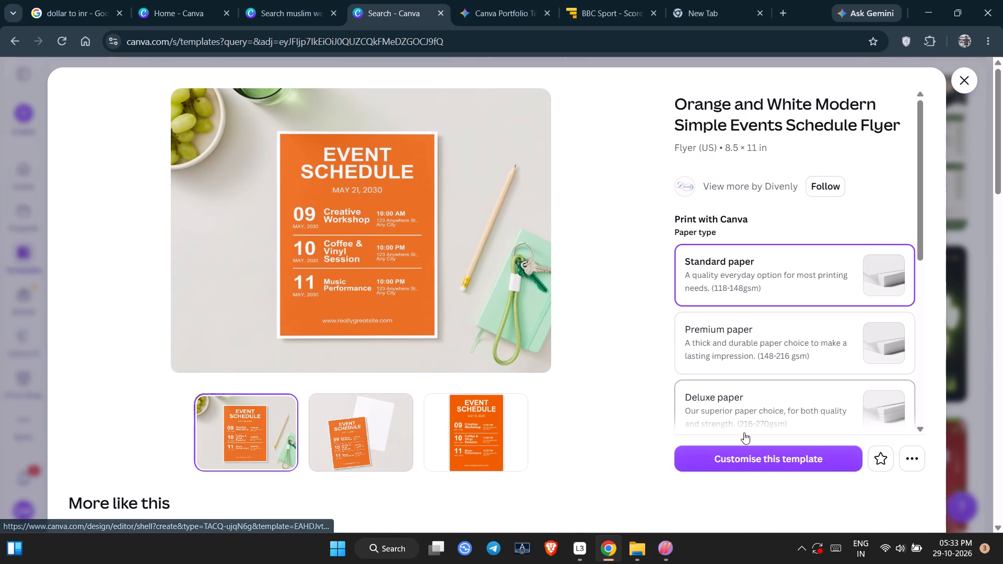
left_click(766, 463)
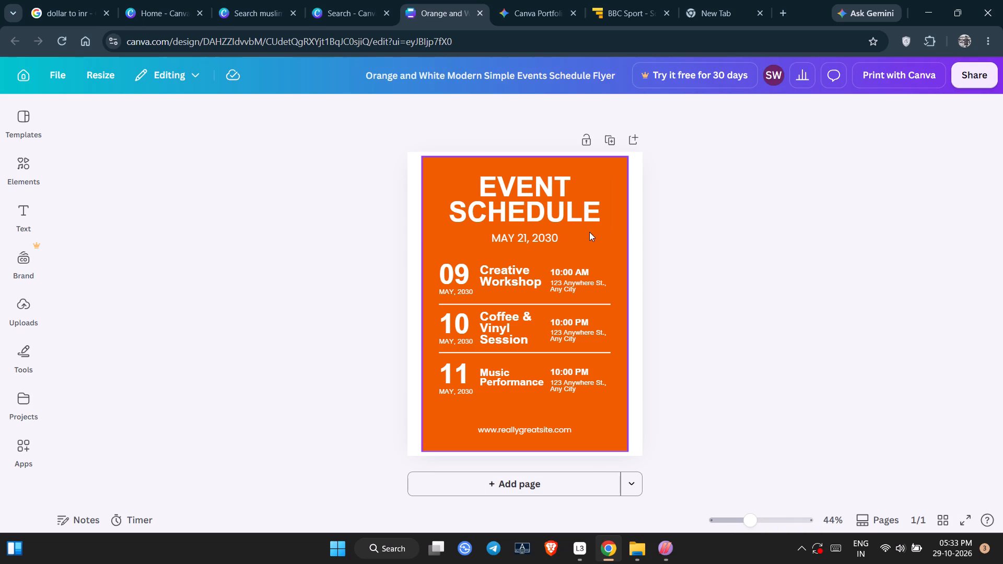
key("shift+super+s")
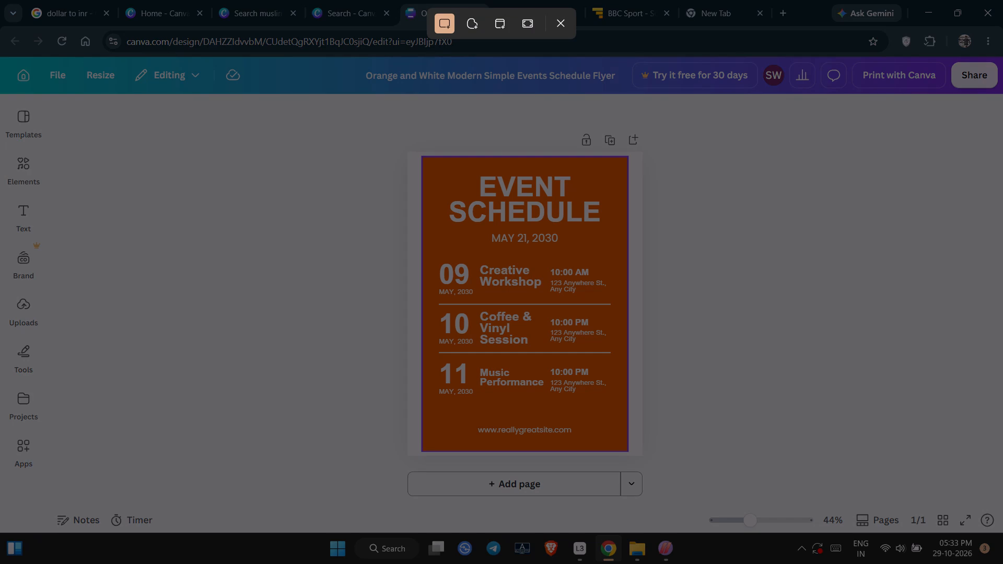
left_click_drag(422, 154, 540, 330)
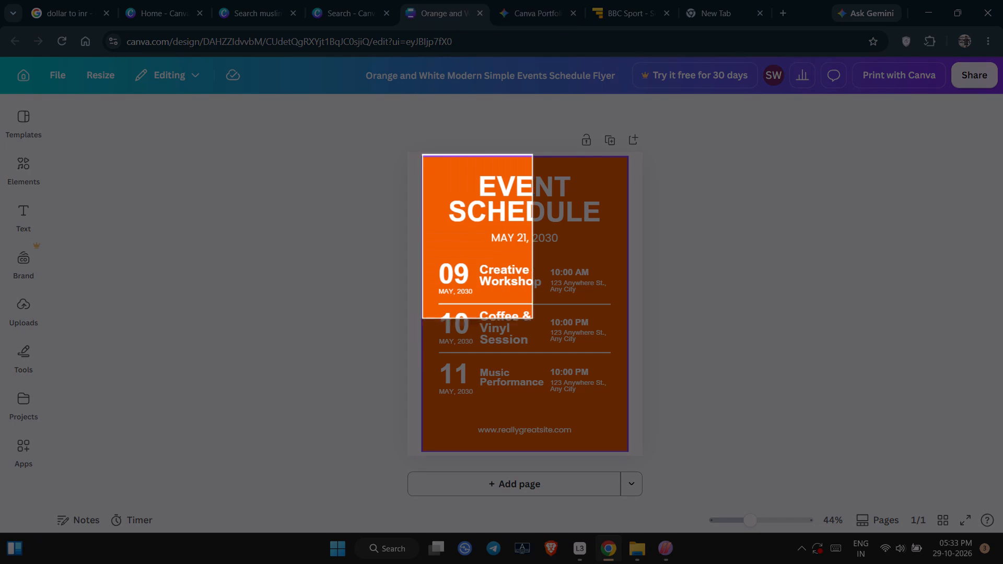
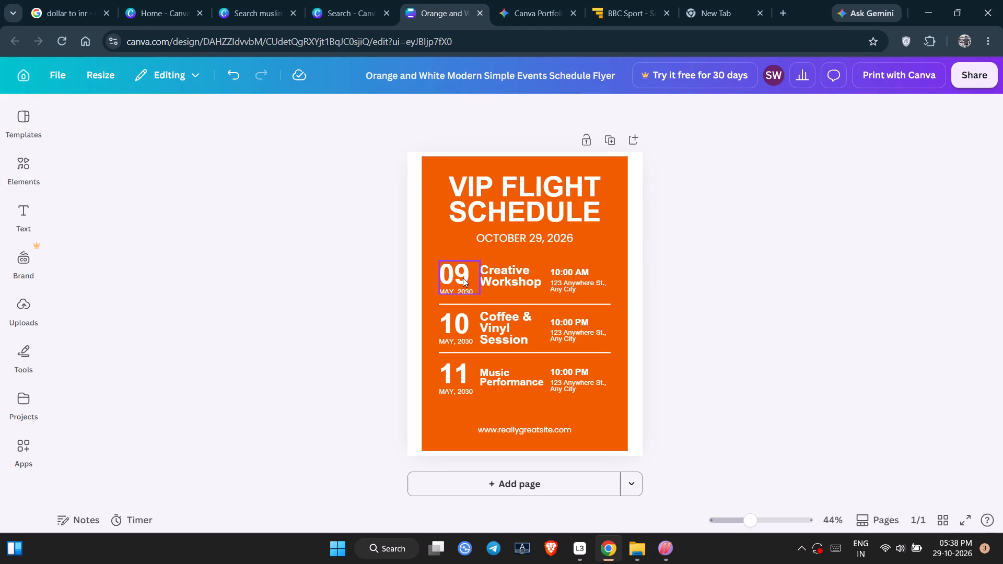
left_click(463, 278)
right_click(462, 278)
left_click_drag(804, 283, 796, 279)
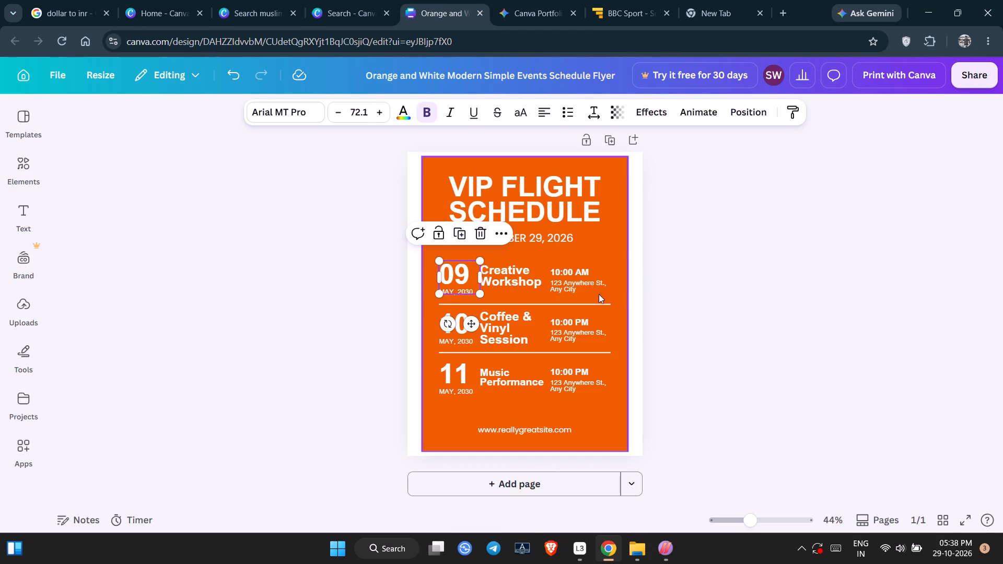
double_click(470, 279)
right_click(456, 278)
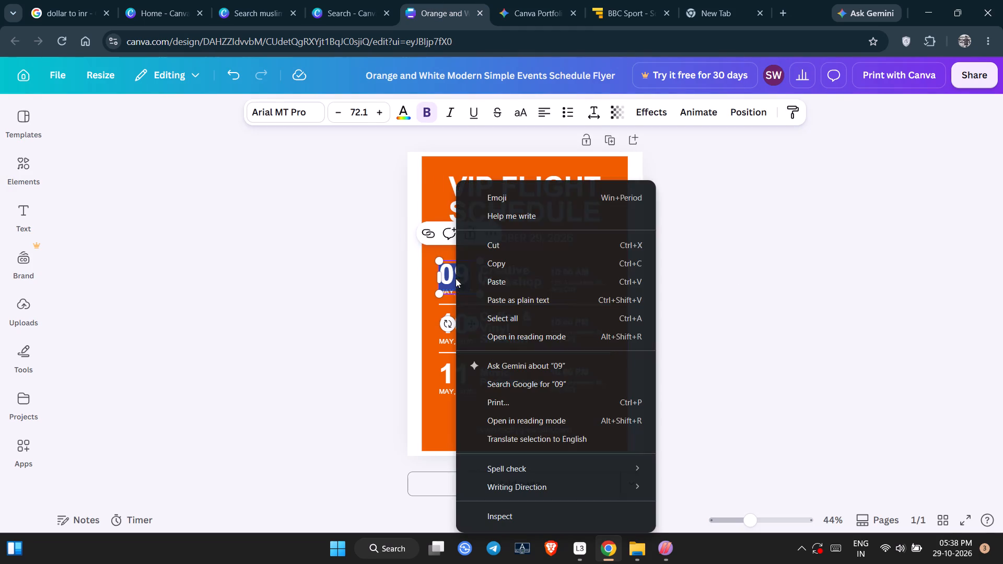
left_click(508, 283)
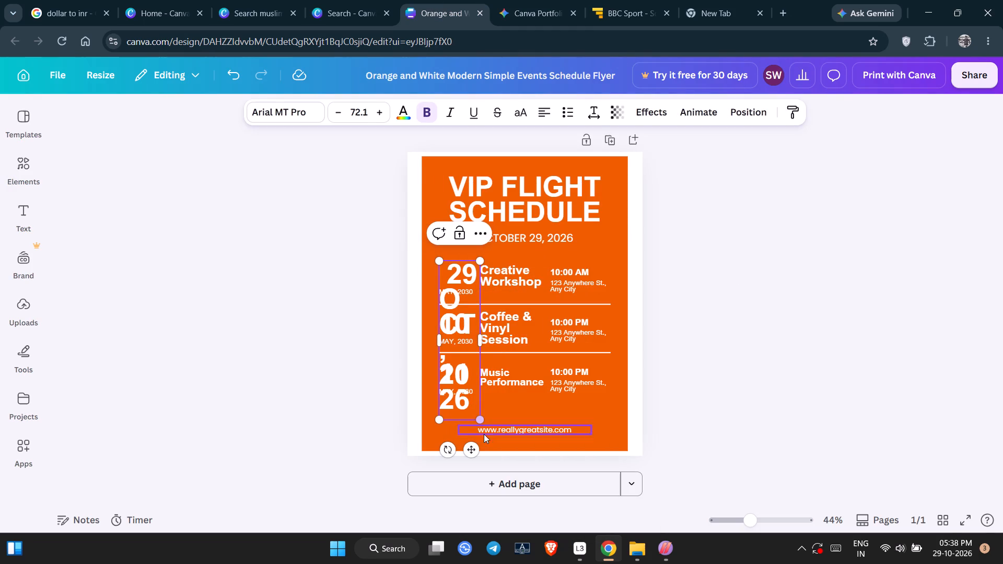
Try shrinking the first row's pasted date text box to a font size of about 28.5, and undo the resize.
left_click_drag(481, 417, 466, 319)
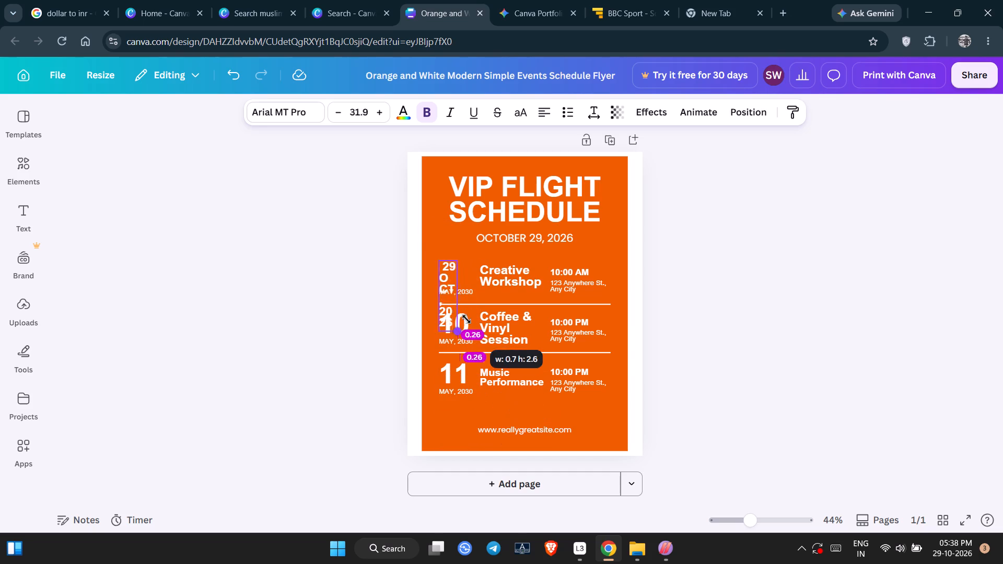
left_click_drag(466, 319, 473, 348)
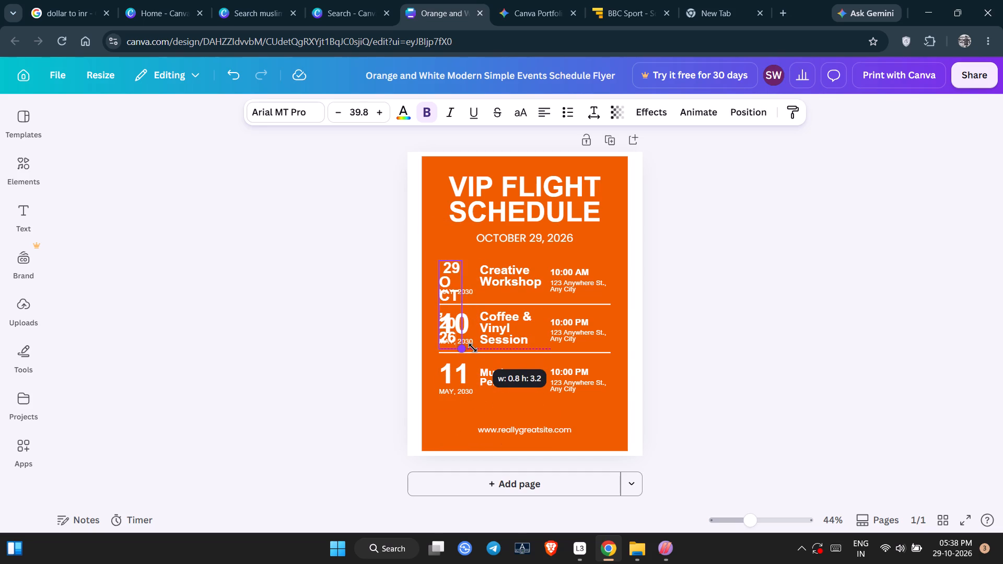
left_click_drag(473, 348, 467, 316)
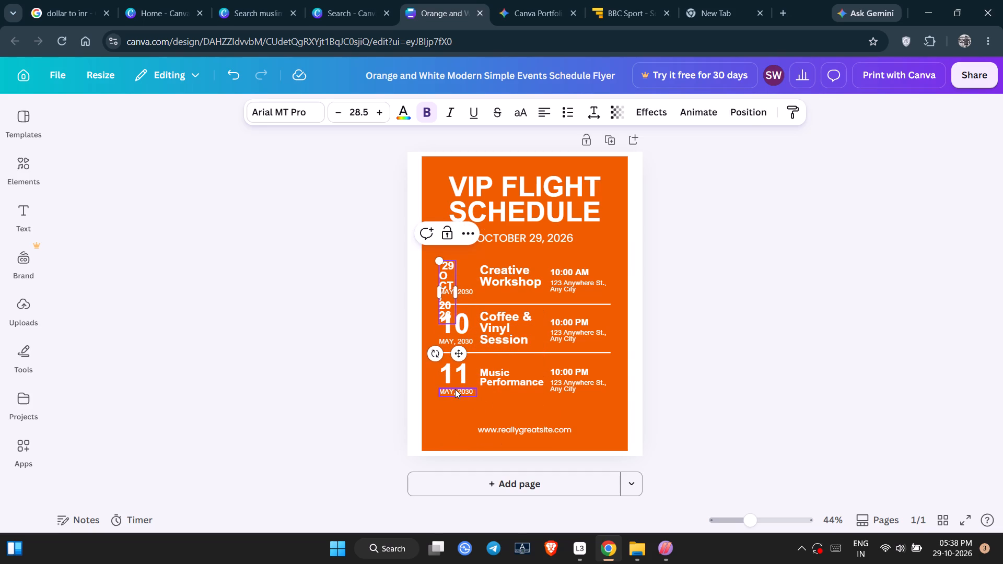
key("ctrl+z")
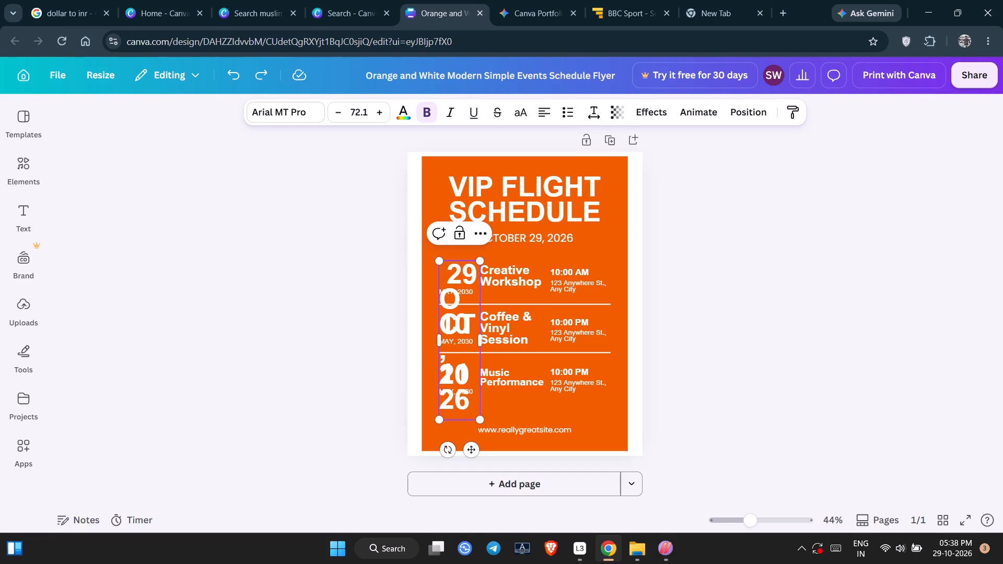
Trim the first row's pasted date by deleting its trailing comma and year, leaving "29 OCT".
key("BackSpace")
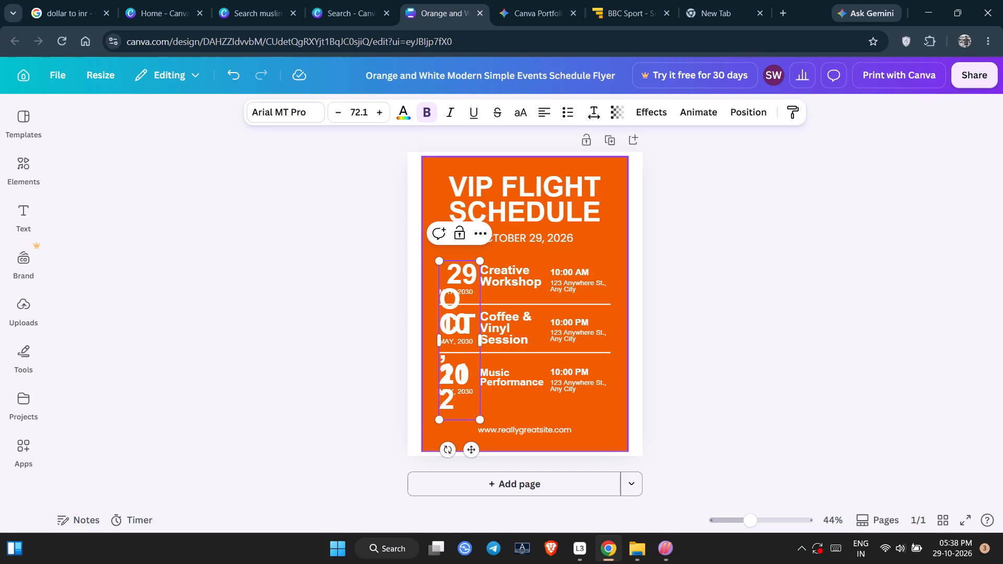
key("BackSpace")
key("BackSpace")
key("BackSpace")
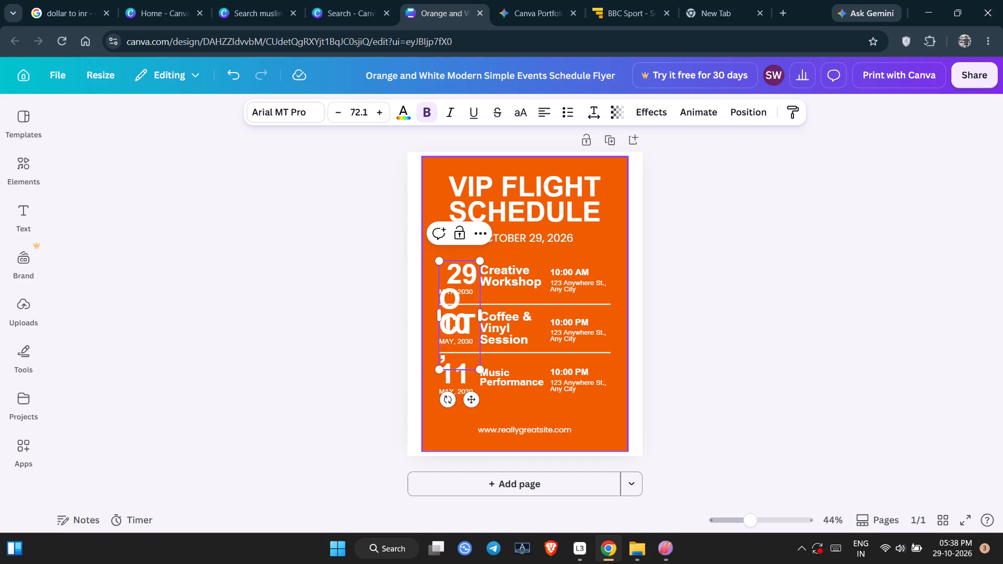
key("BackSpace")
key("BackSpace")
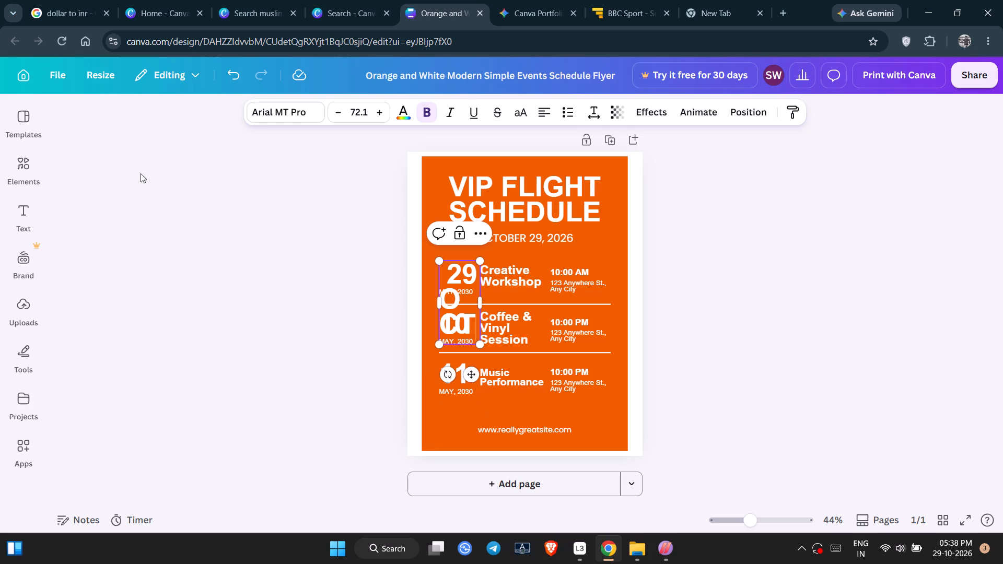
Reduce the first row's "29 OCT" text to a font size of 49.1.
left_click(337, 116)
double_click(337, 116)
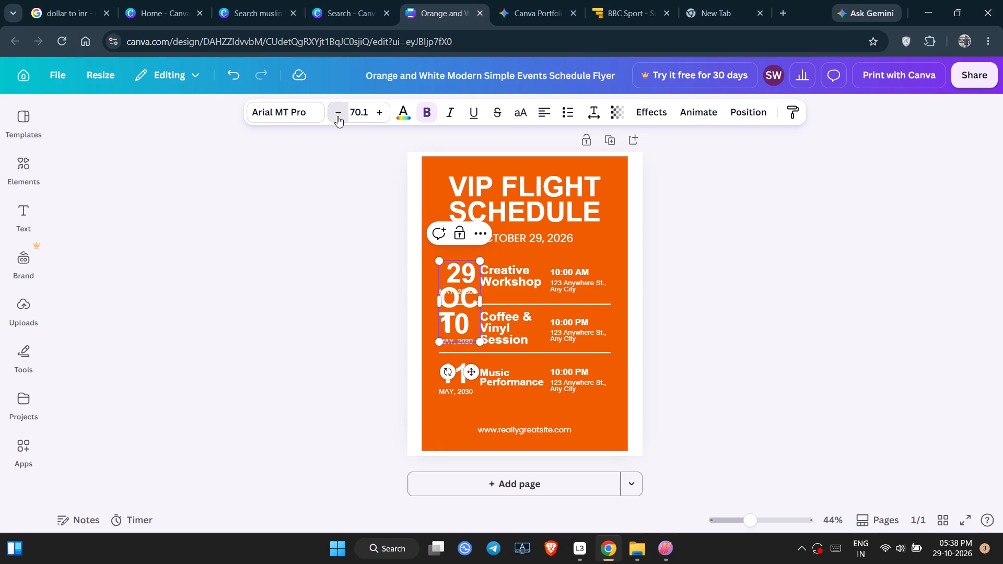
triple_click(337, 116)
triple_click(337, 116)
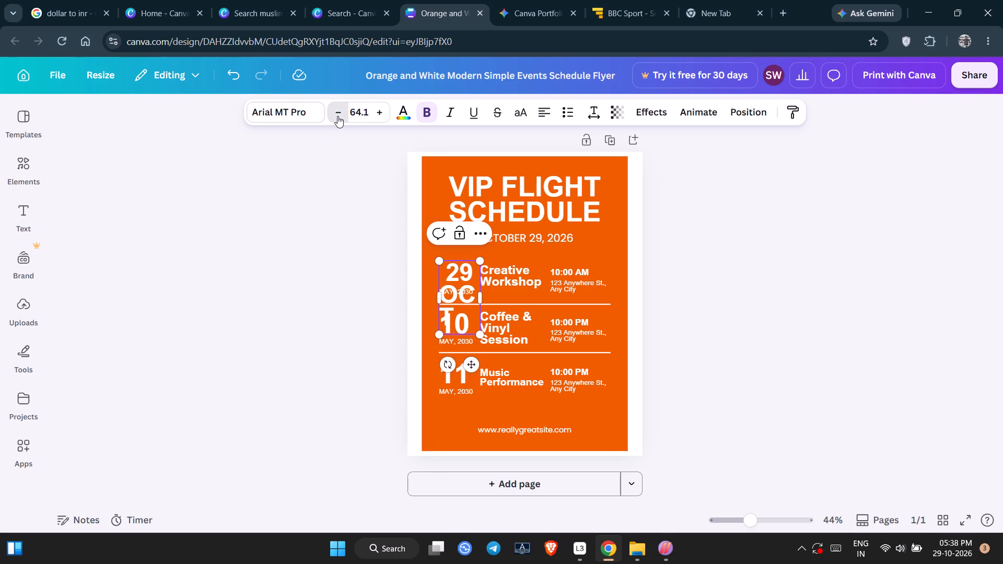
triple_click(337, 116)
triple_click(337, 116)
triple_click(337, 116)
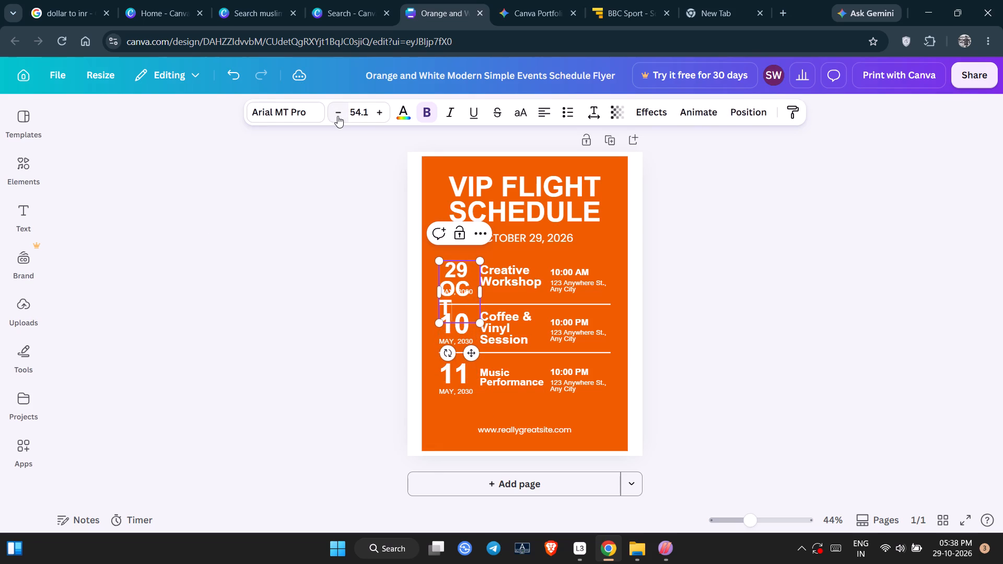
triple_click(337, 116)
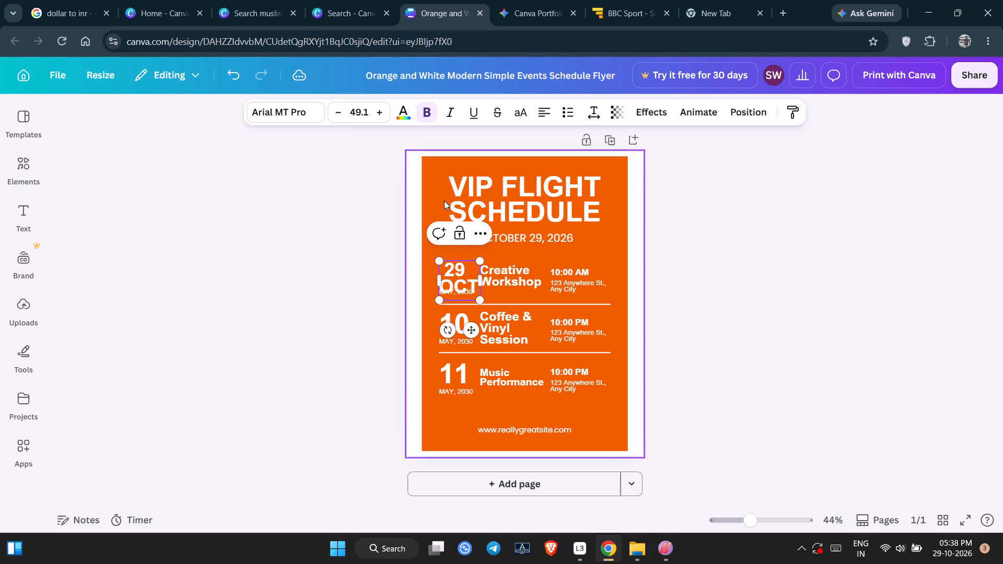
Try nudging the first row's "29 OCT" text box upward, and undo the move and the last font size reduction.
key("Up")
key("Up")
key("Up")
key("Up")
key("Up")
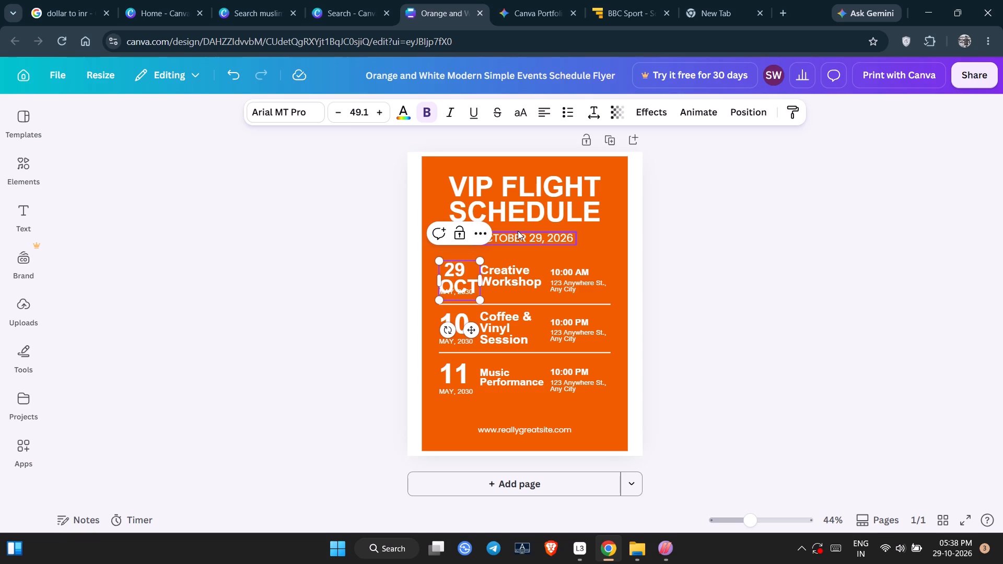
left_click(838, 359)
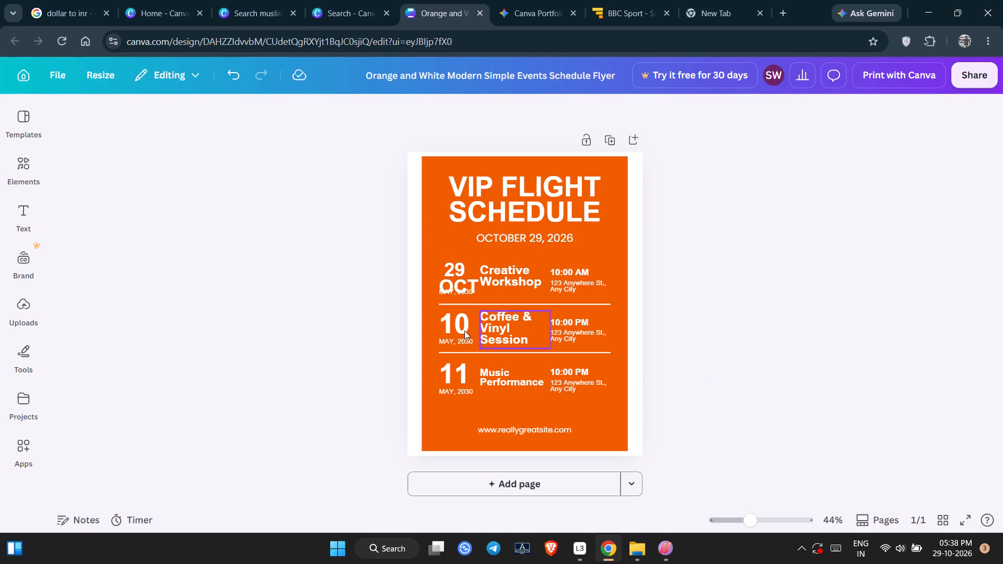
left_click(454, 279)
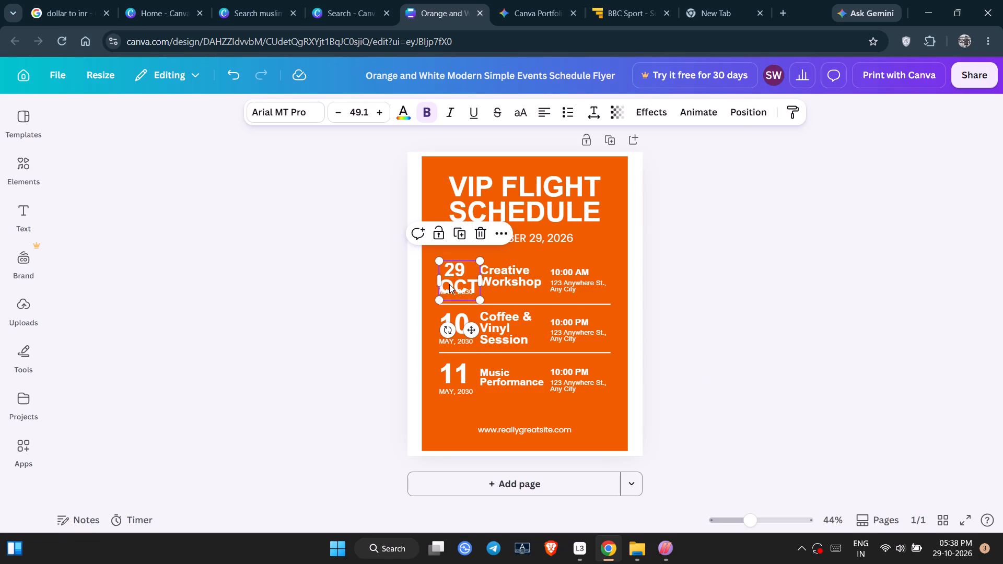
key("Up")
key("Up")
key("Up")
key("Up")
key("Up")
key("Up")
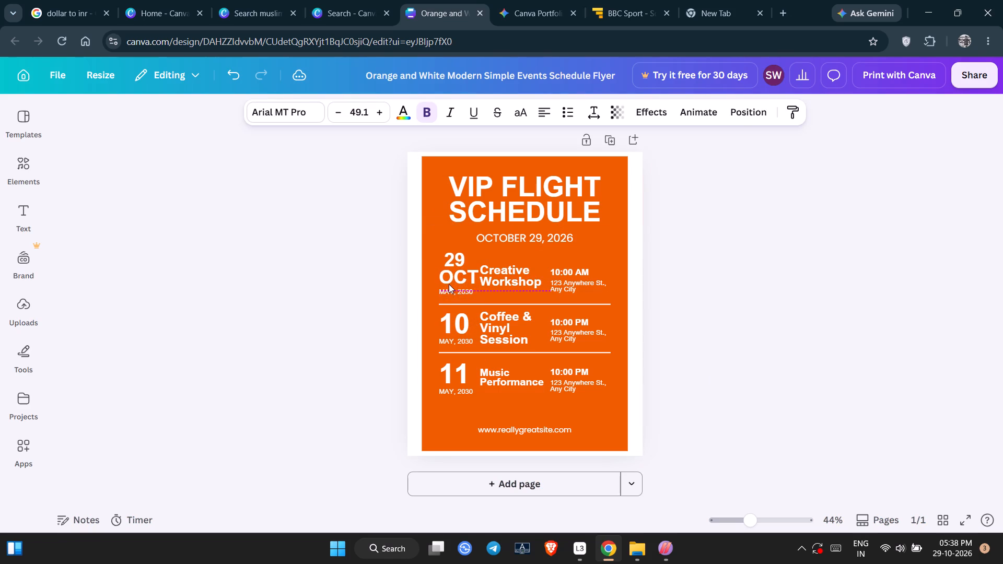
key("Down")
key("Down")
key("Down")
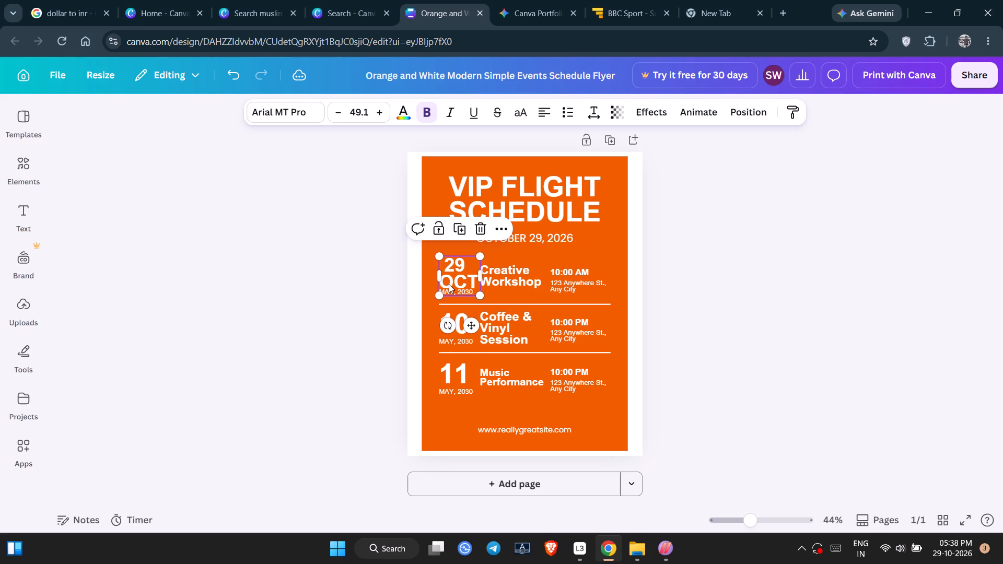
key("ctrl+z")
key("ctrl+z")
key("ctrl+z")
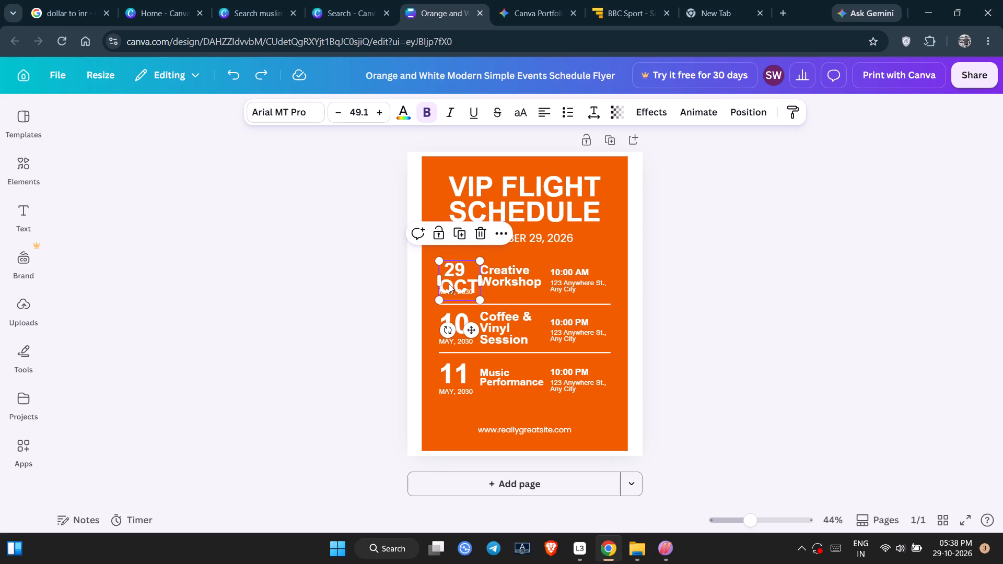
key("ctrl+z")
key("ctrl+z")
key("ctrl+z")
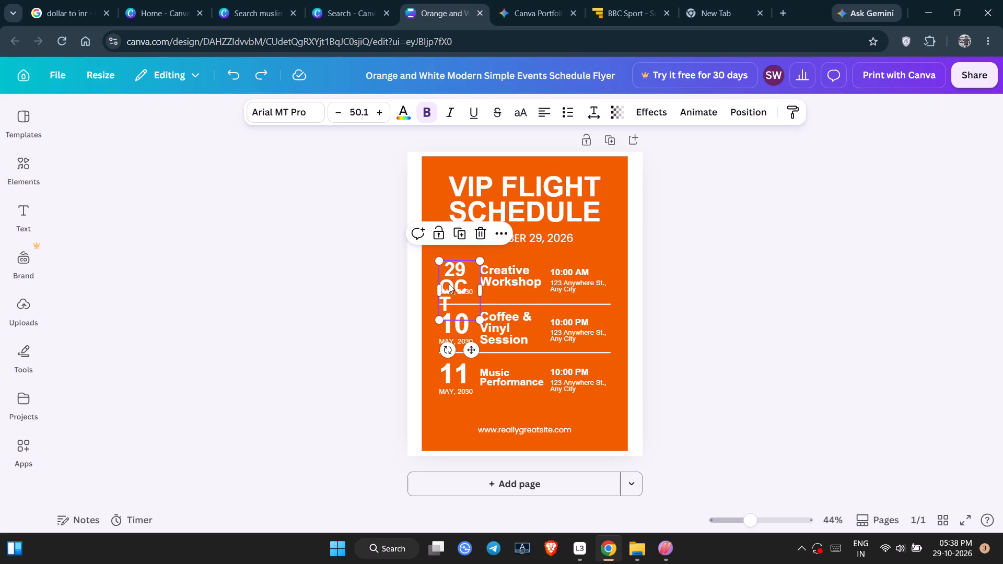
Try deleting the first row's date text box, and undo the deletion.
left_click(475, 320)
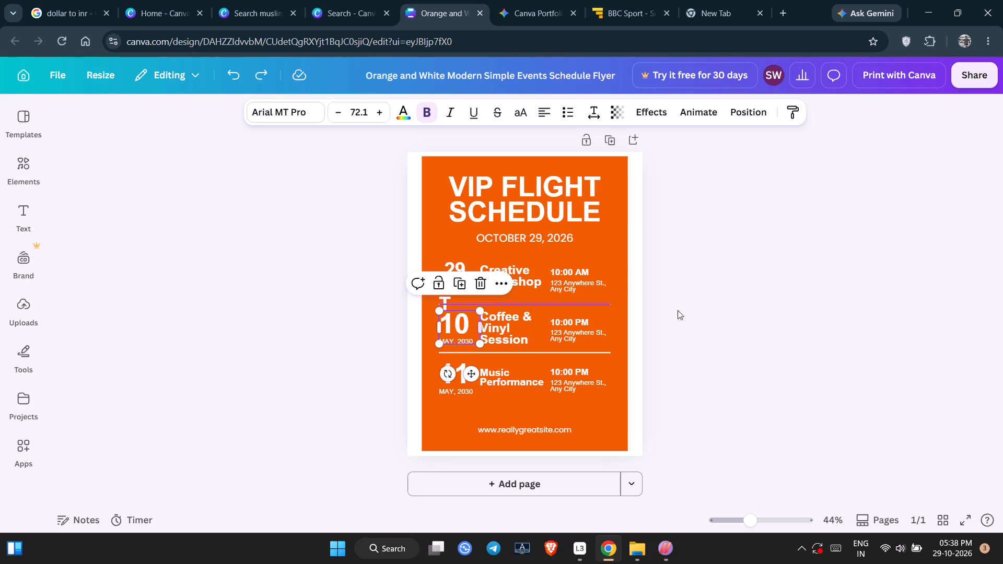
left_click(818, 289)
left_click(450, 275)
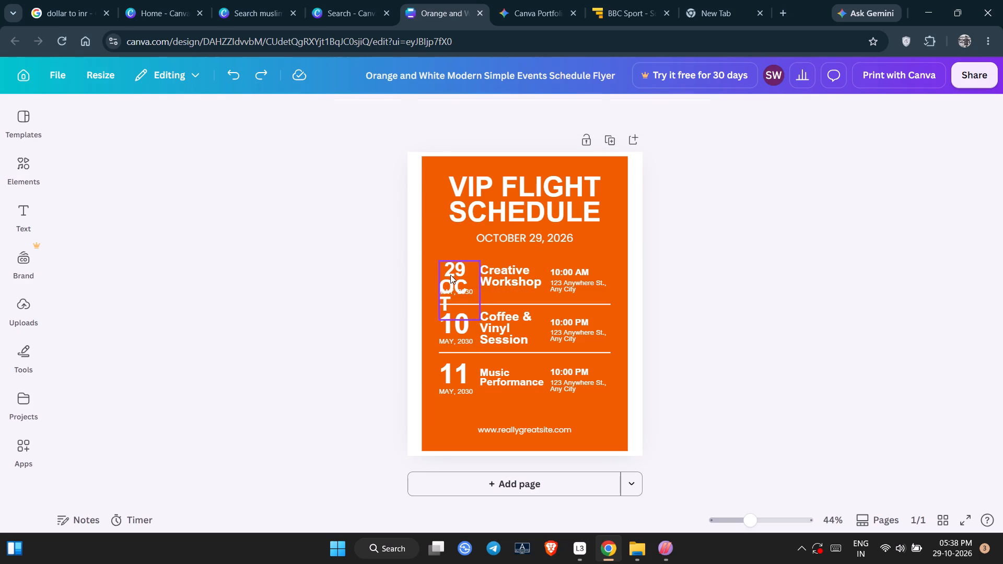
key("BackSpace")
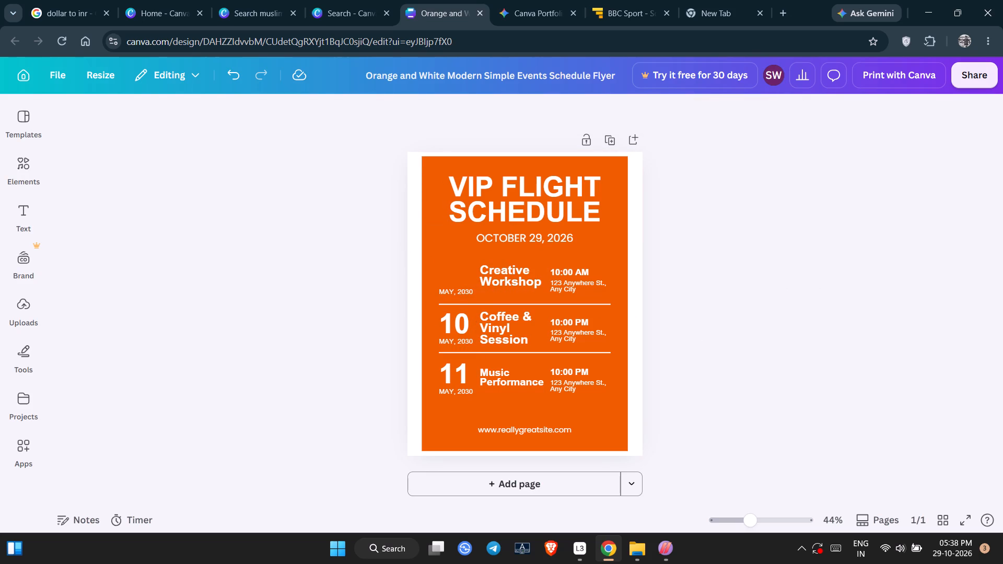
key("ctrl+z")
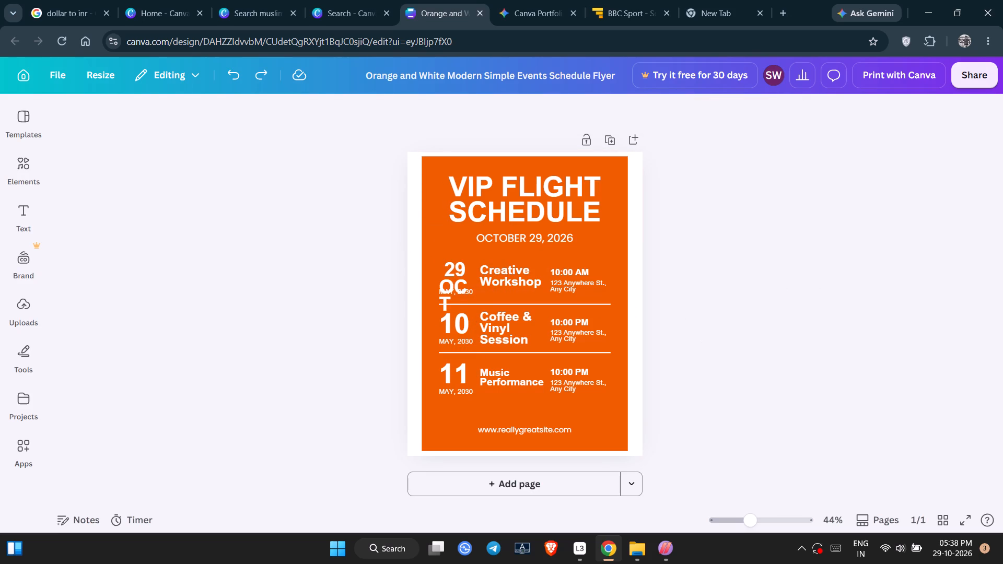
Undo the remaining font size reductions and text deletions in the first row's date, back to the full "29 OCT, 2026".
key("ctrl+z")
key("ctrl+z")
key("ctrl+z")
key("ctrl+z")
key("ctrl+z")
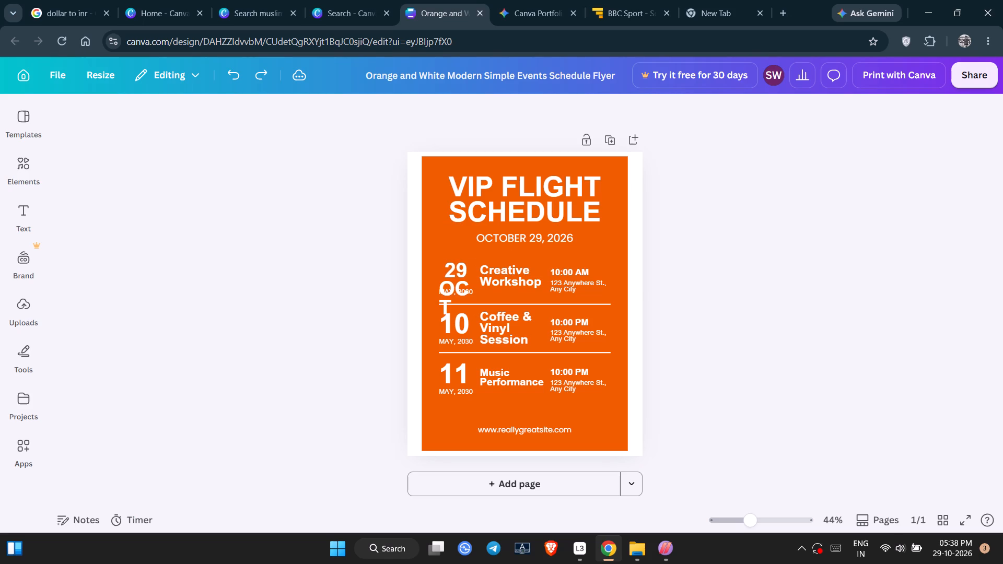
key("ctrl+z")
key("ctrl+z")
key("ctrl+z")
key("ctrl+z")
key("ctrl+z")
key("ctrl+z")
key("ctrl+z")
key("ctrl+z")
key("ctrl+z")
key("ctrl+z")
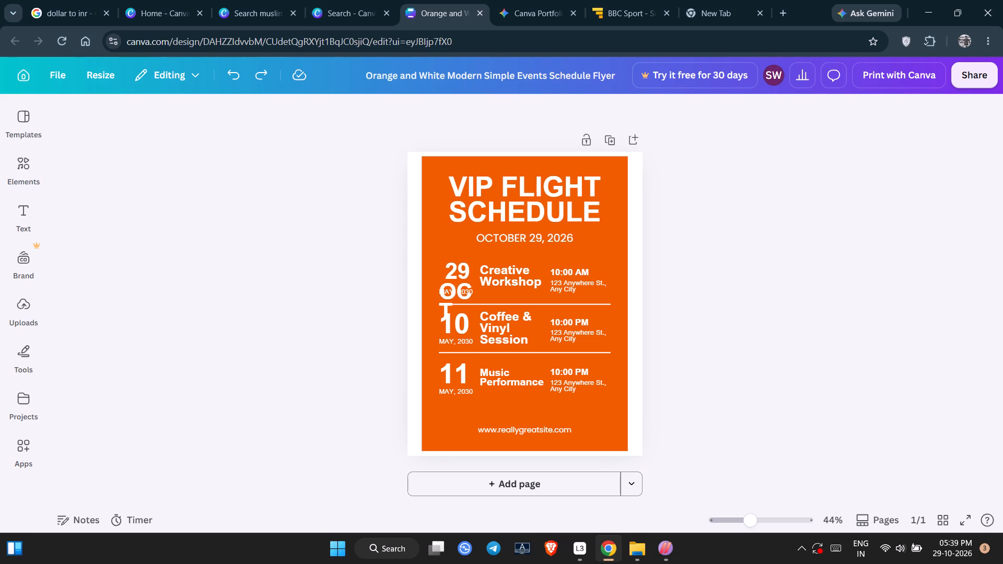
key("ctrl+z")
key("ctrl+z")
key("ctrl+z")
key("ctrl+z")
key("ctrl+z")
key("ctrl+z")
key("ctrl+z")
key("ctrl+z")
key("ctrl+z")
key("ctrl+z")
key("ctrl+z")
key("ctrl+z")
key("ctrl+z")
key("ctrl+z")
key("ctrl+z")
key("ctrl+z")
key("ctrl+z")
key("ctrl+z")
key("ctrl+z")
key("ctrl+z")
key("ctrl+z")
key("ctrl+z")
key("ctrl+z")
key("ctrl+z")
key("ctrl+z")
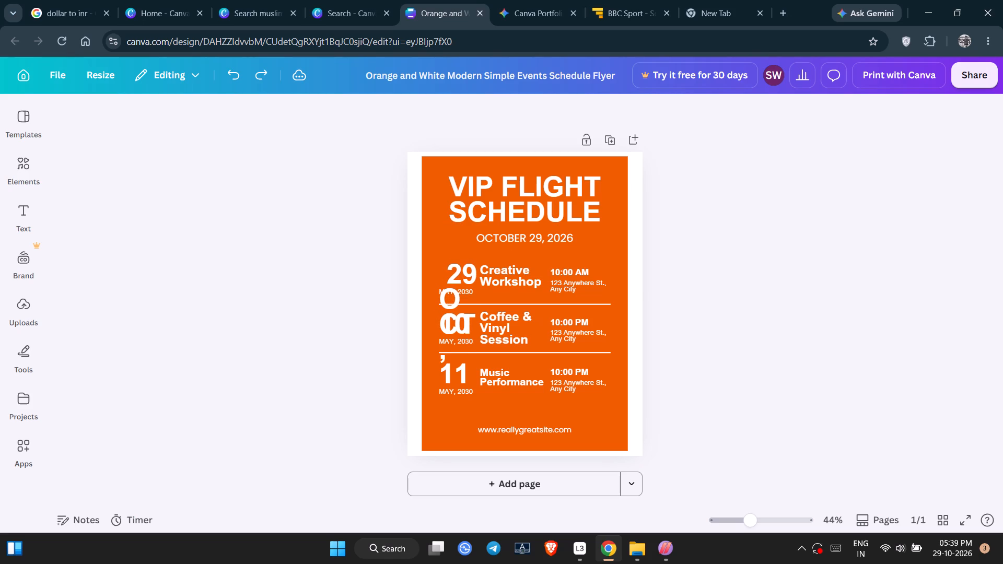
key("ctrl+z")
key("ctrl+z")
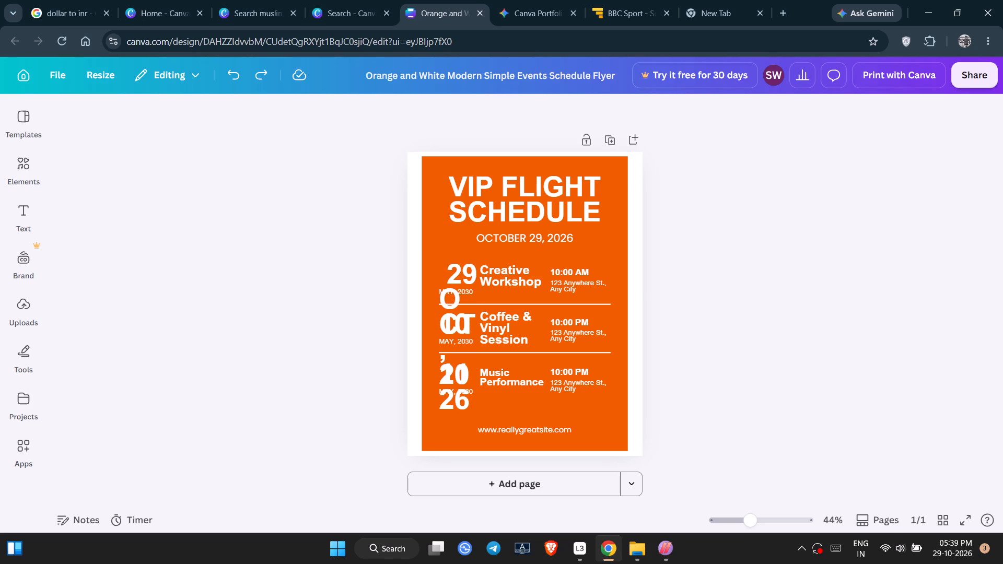
Trim the first row's large date to just "29" by deleting the month and year after it.
left_click(466, 266)
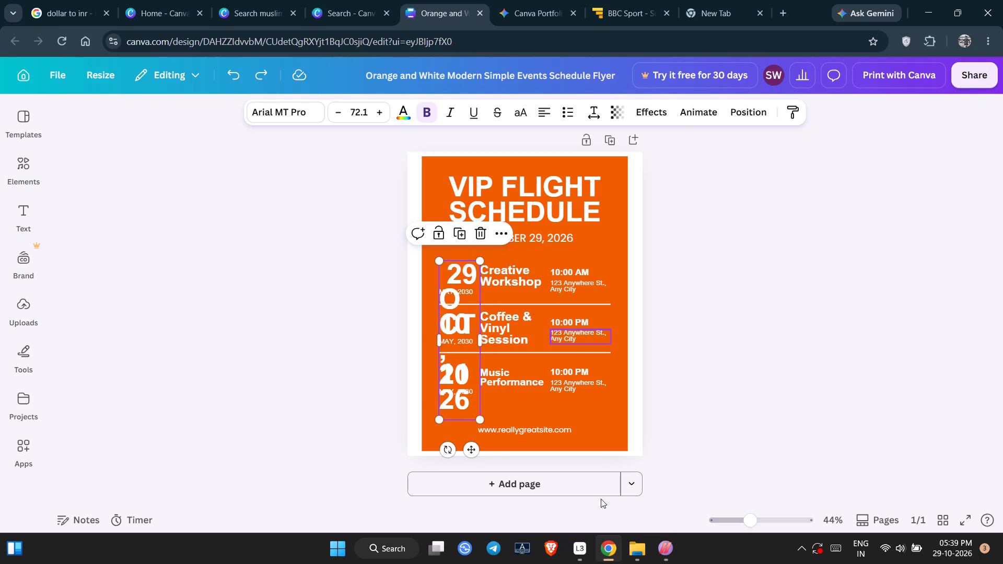
left_click(470, 399)
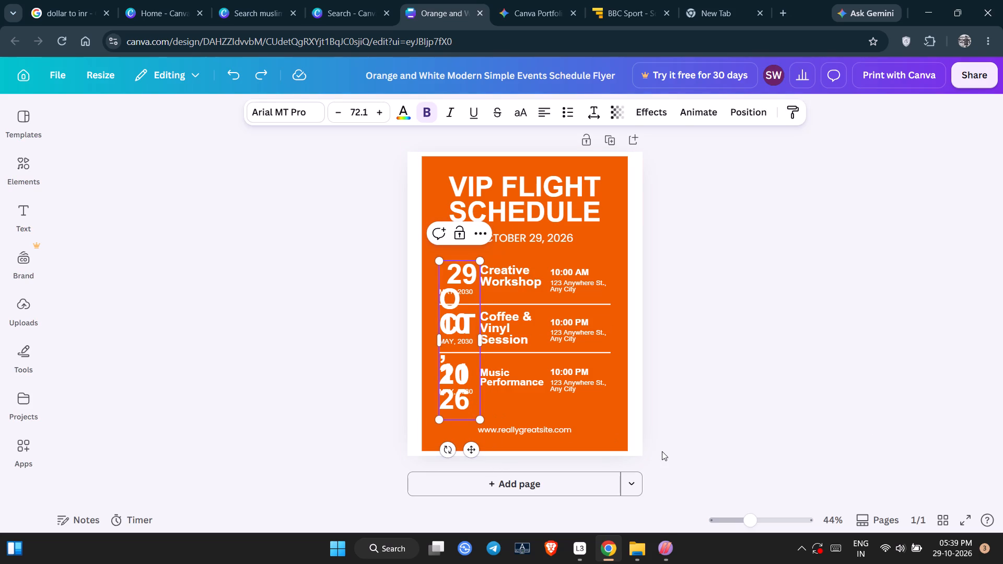
key("BackSpace")
key("BackSpace")
key("BackSpace")
key("BackSpace")
key("BackSpace")
key("BackSpace")
key("BackSpace")
key("BackSpace")
key("BackSpace")
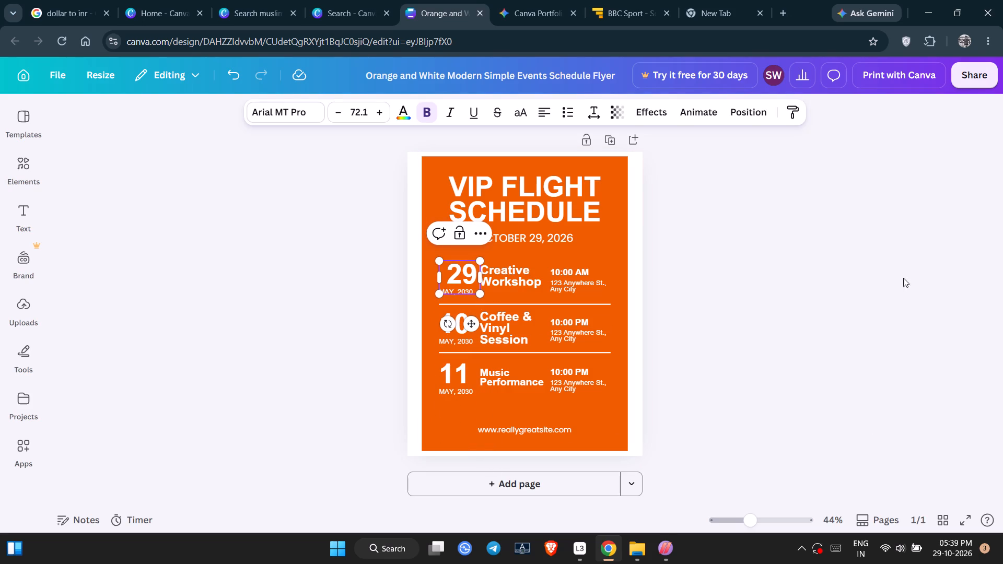
left_click(823, 255)
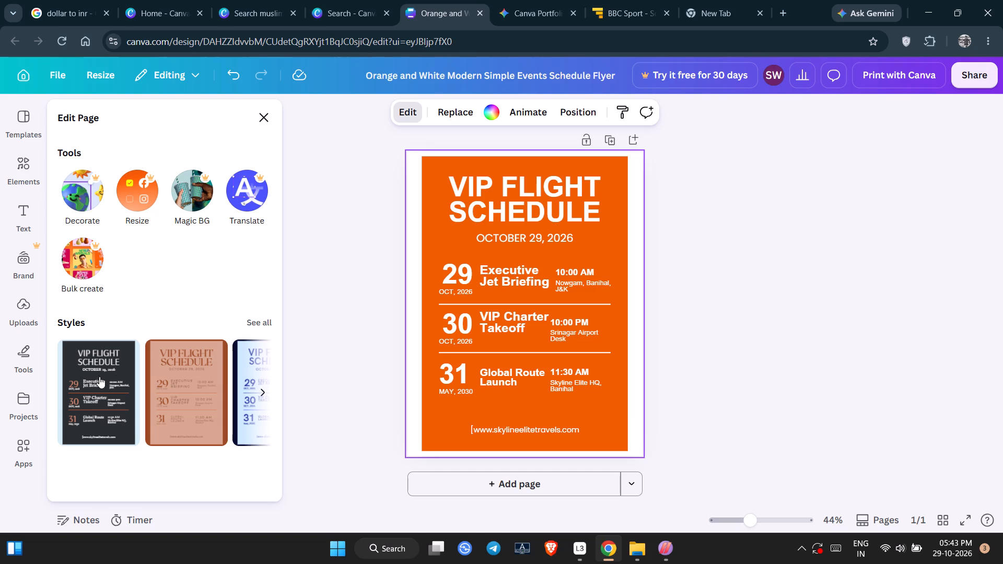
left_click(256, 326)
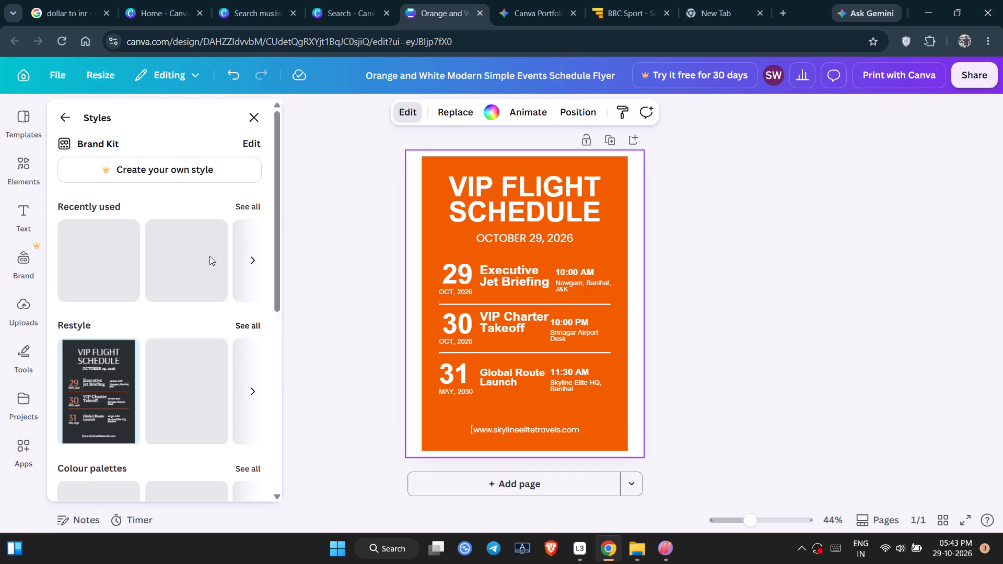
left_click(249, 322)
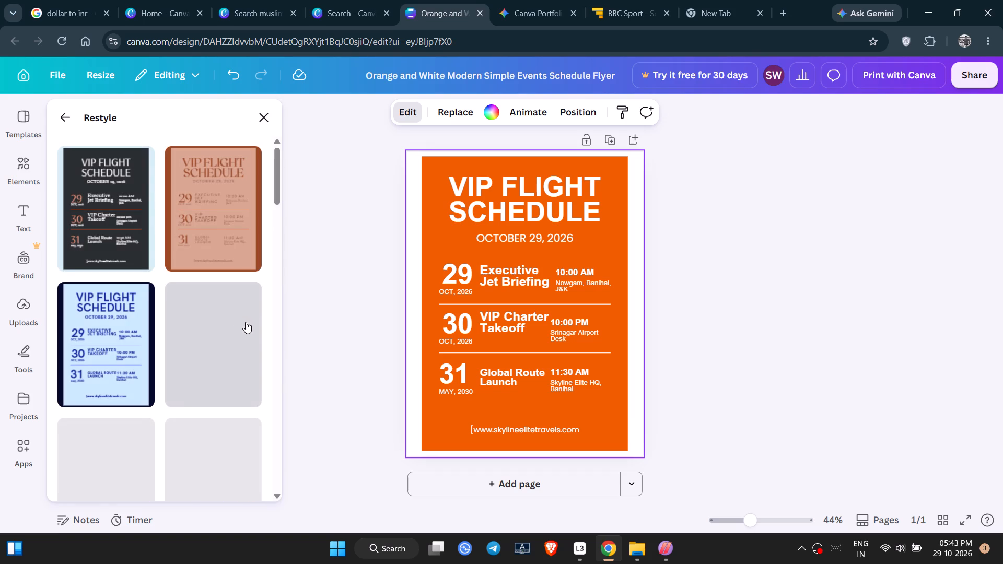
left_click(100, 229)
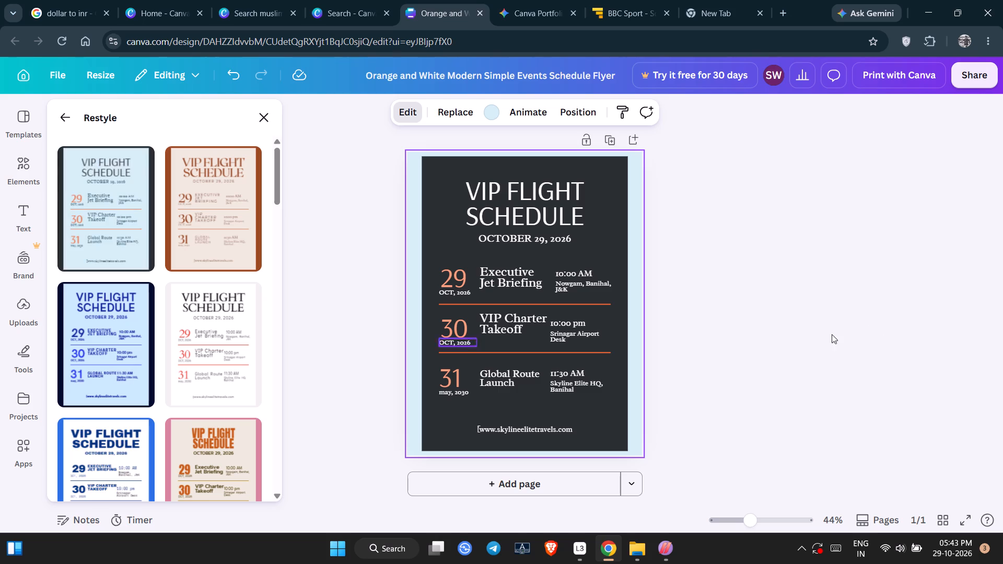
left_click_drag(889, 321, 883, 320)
Nudge the VIP Charter Takeoff and Global Route Launch titles slightly left, towards their date numbers.
left_click(536, 325)
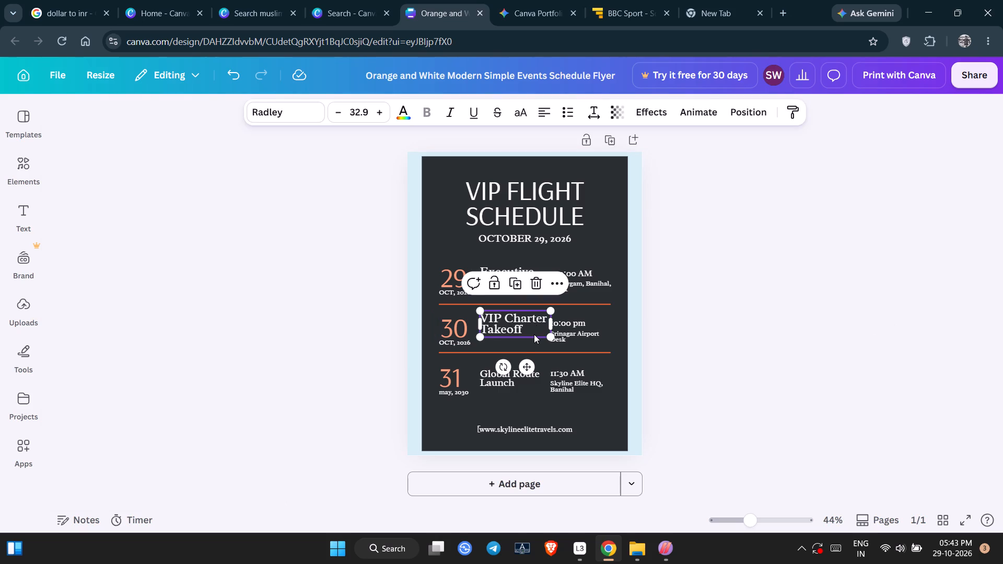
key("Left")
left_click(860, 314)
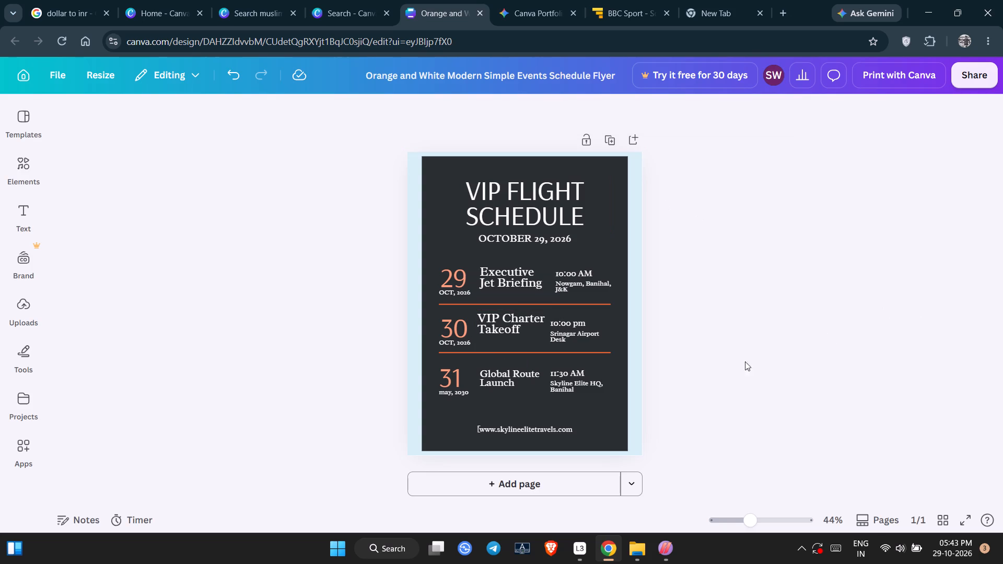
left_click(505, 378)
key("Left")
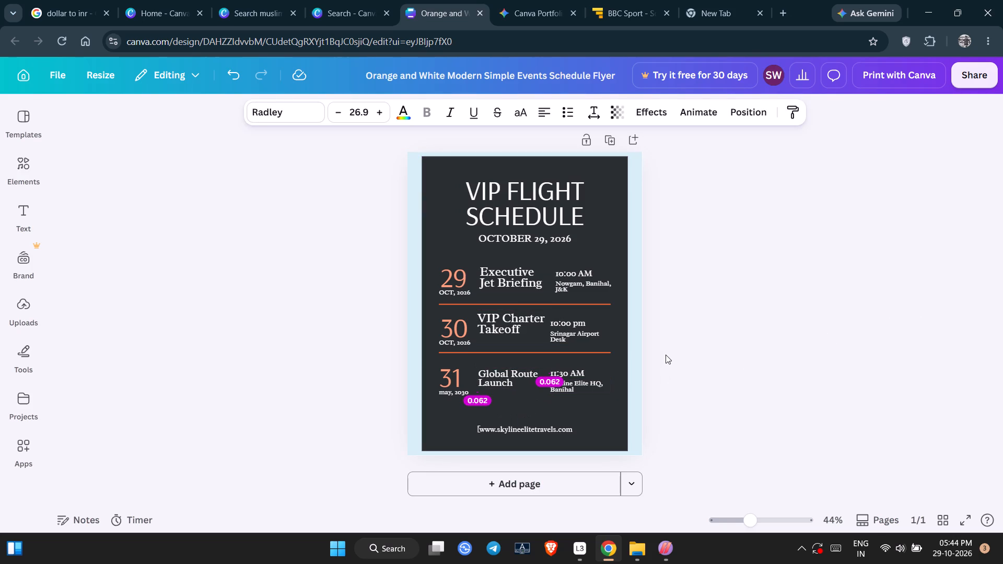
left_click(620, 231)
left_click(838, 275)
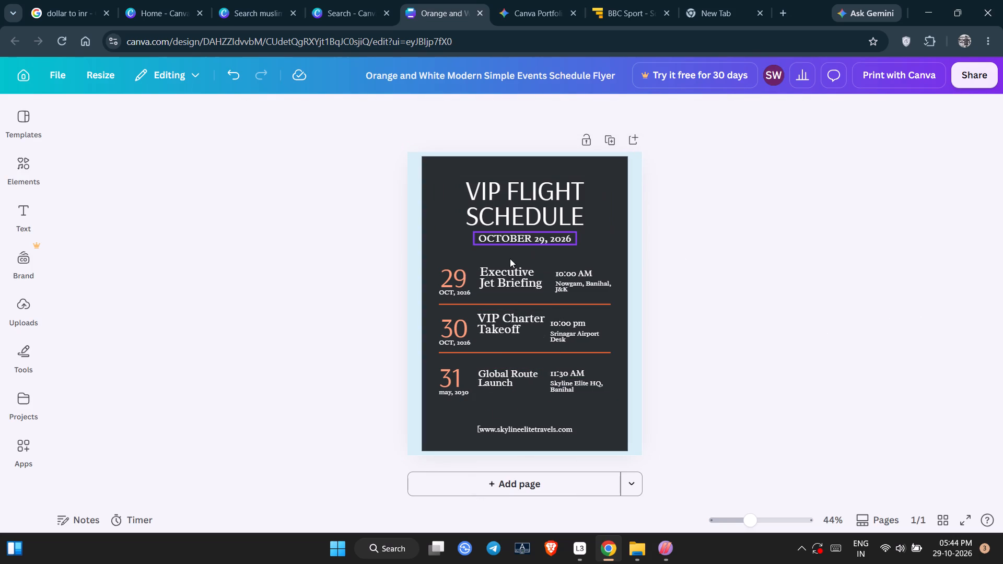
Restyle the flyer with the white style that has a black serif heading and red date numbers.
left_click(633, 316)
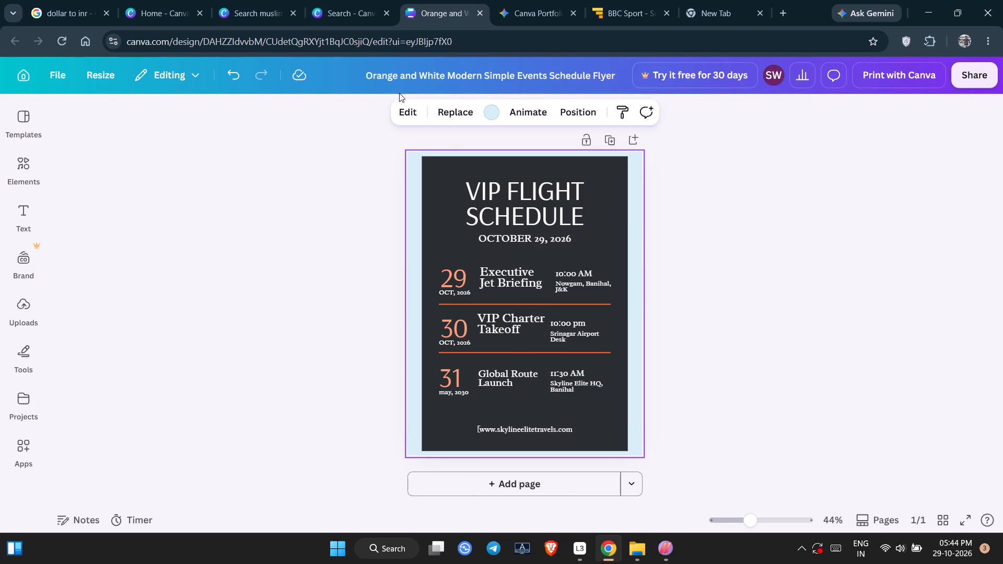
left_click(407, 110)
left_click(254, 319)
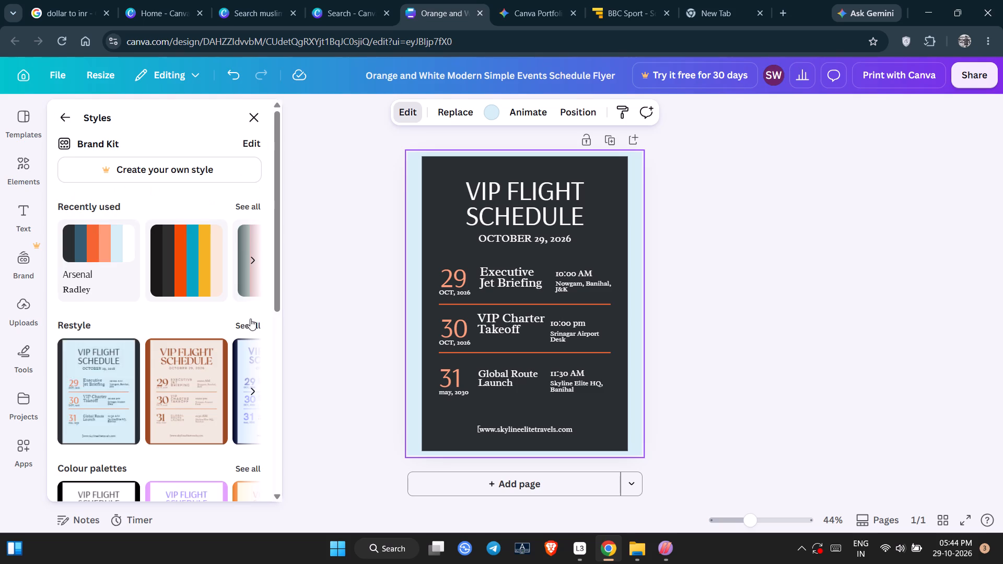
left_click(247, 325)
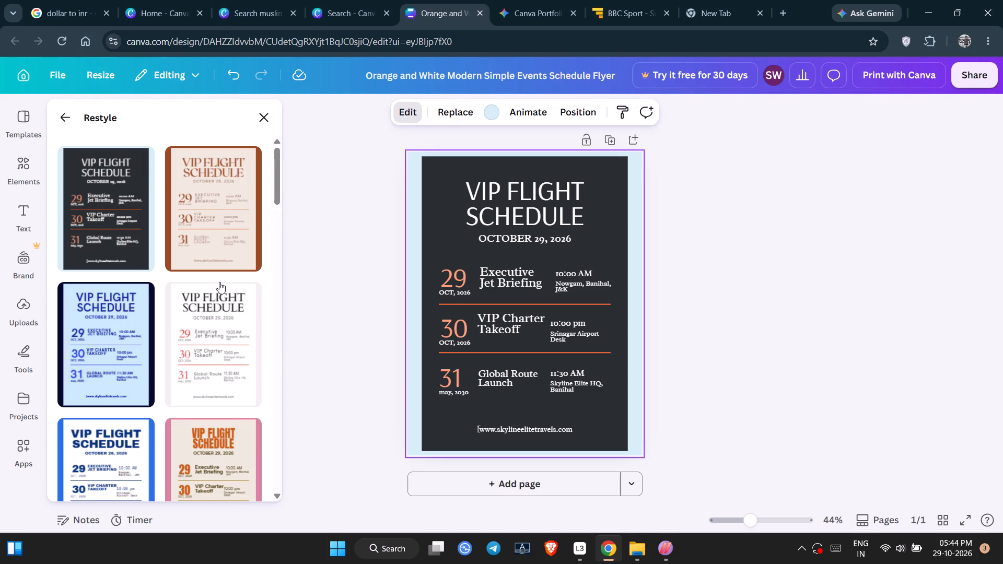
left_click(199, 333)
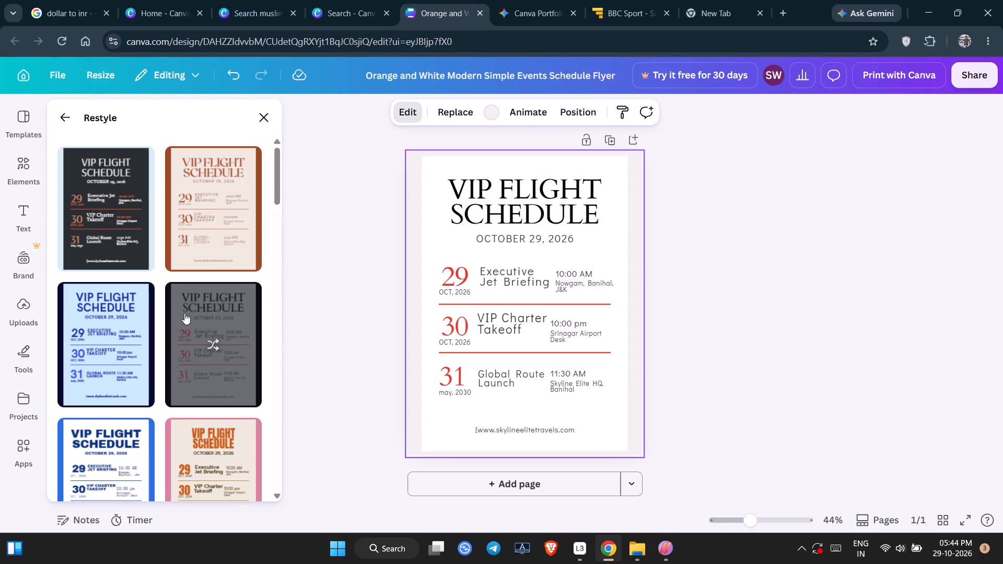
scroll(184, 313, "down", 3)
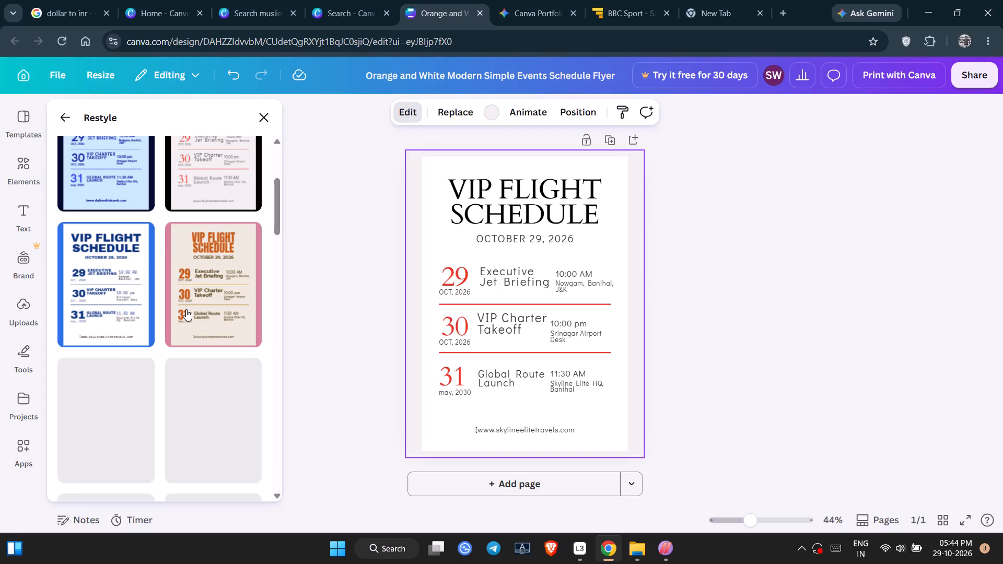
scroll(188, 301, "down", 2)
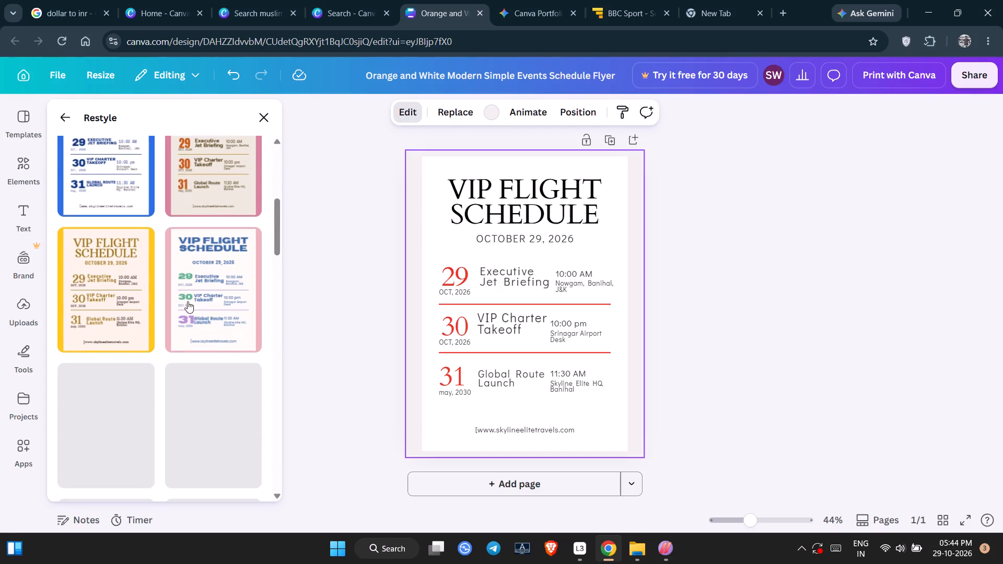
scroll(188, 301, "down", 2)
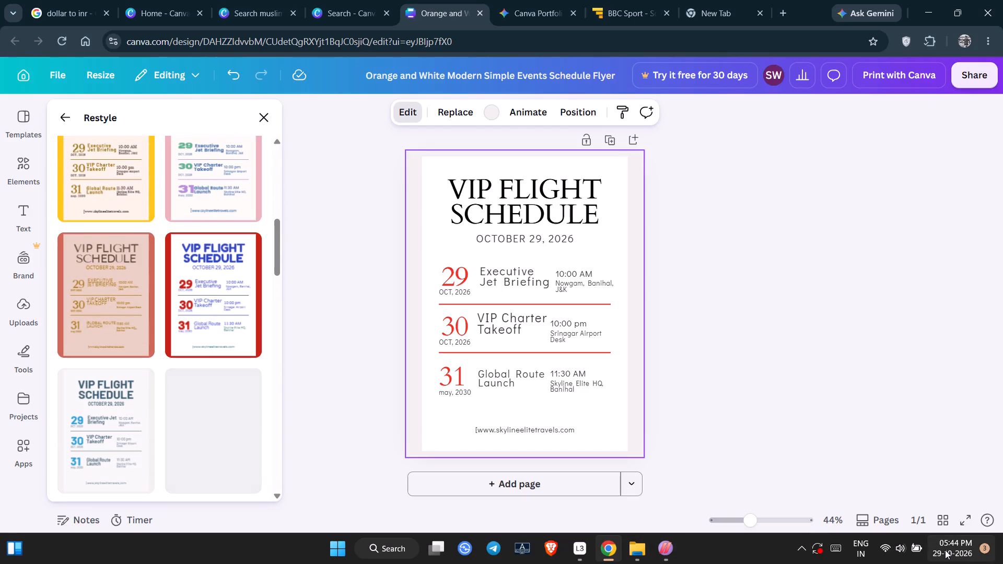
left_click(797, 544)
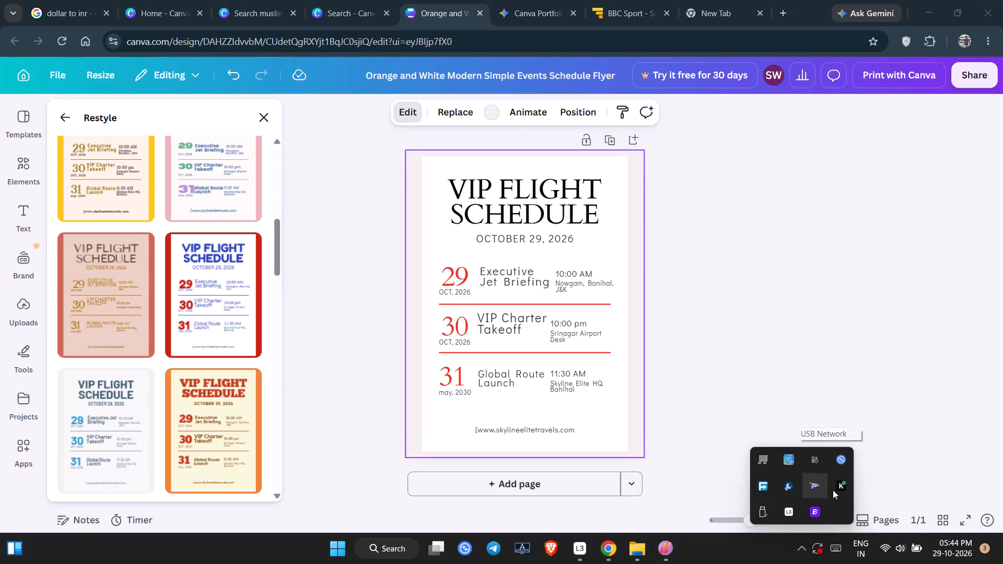
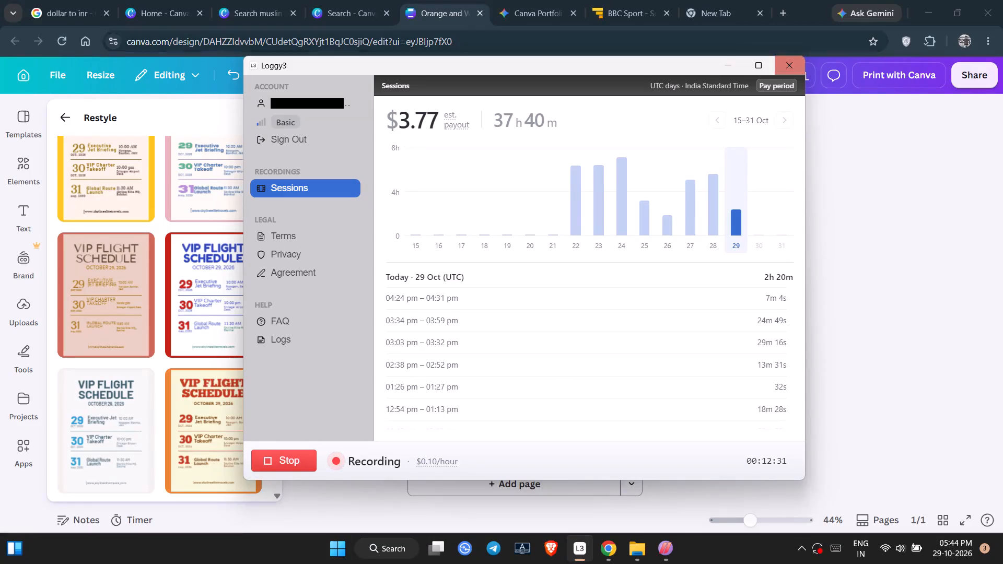
Switch to the Google dollar-to-rupee converter and convert 3.77 United States dollars to Indian rupees.
left_click(731, 65)
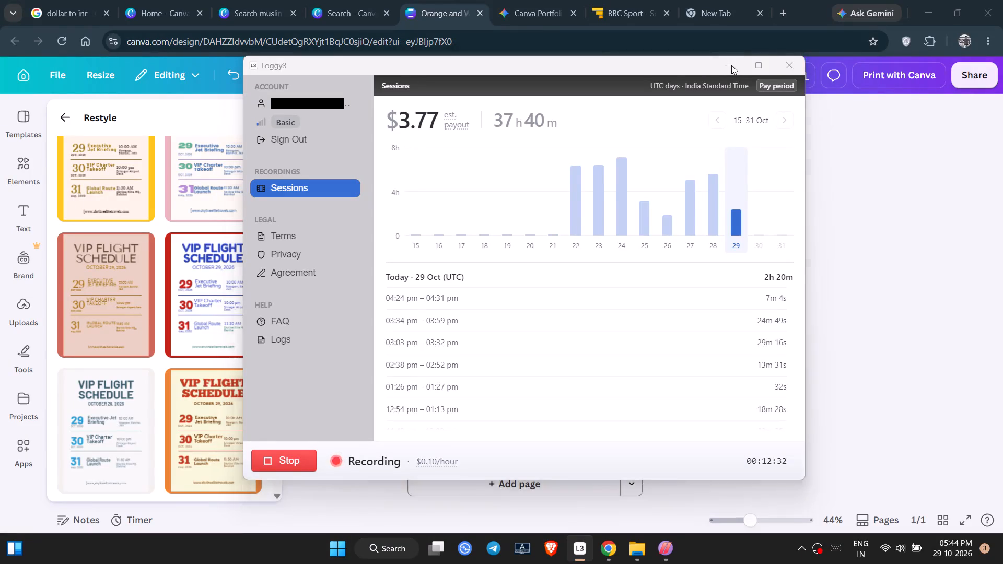
left_click(48, 11)
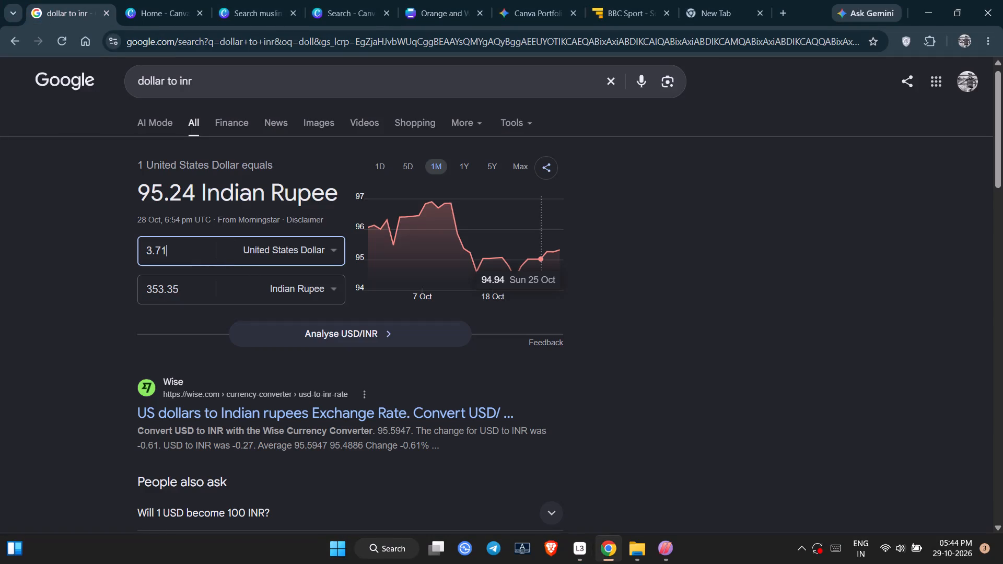
left_click(201, 246)
left_click(209, 251)
key("BackSpace")
key("7")
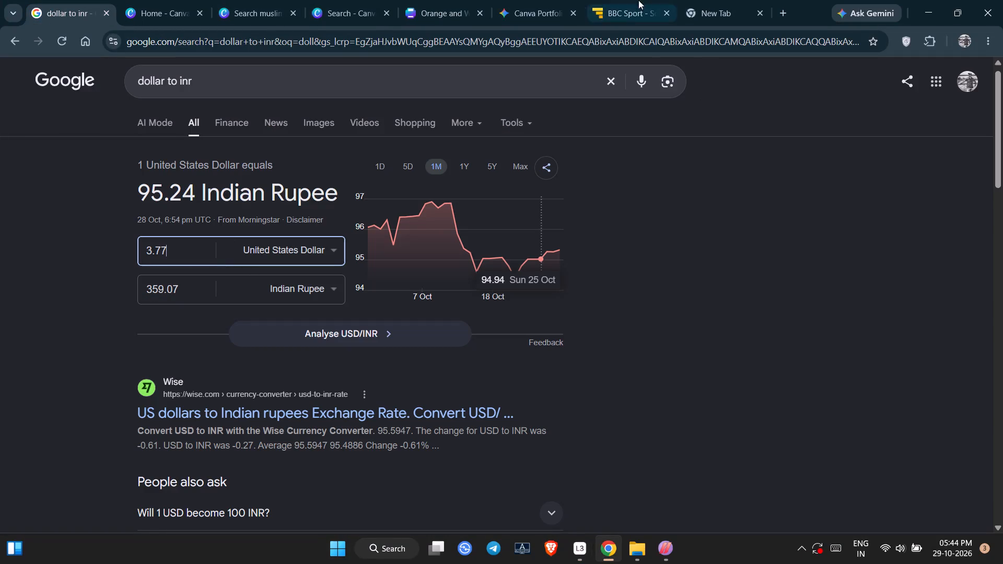
Back in the Canva flyer, apply the restyle option with a red border, white background and rounded blue text.
left_click(415, 18)
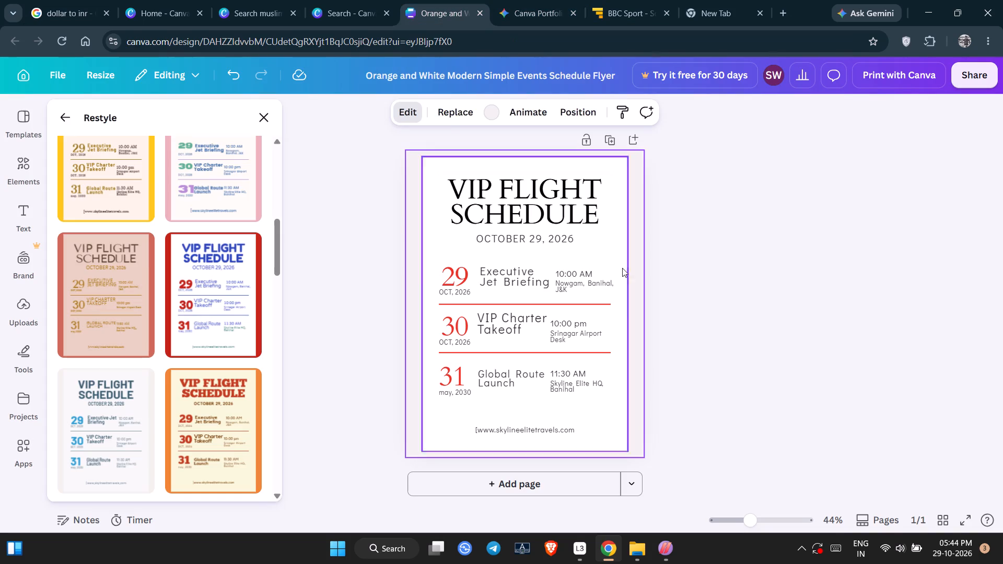
left_click(218, 320)
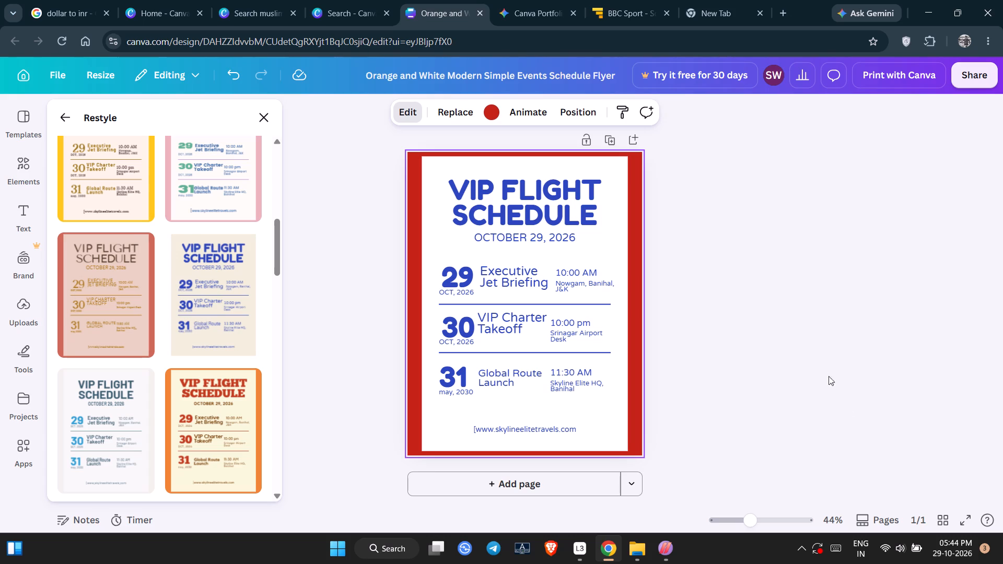
left_click(767, 323)
Nudge the date number 30 slightly left to line it up with its OCT, 2026 label.
left_click(469, 329)
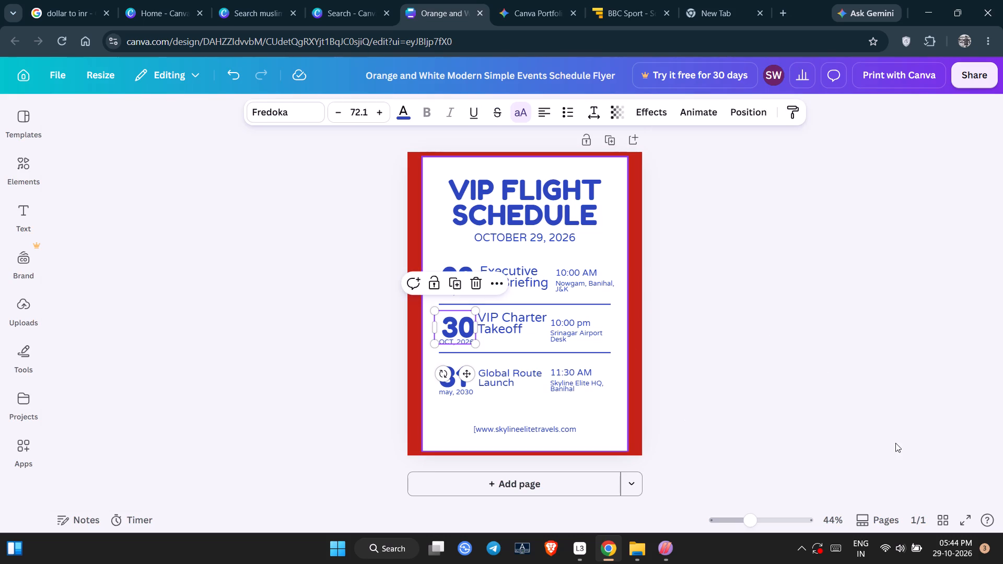
key("Left")
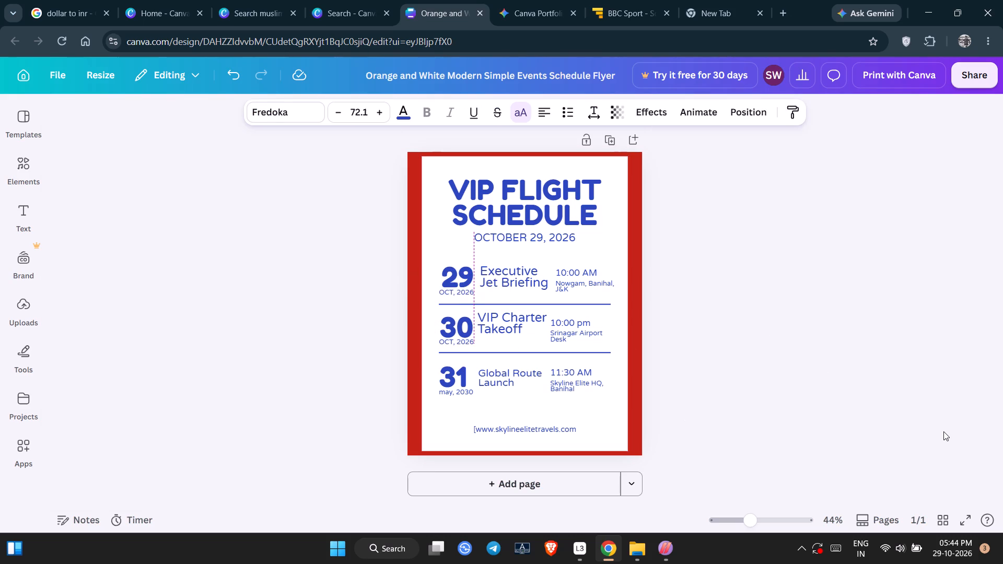
left_click(849, 242)
left_click(463, 321)
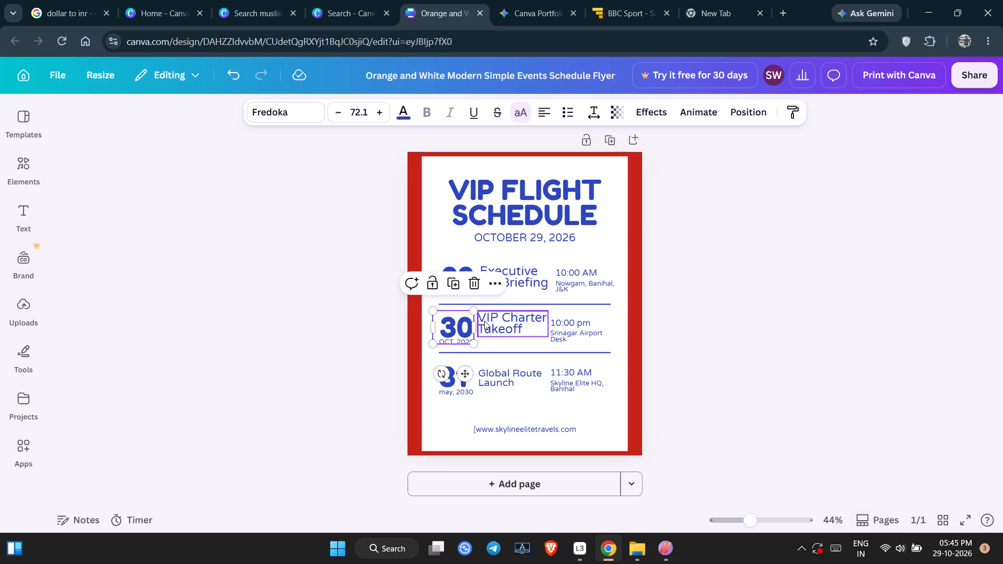
key("Left")
left_click(869, 330)
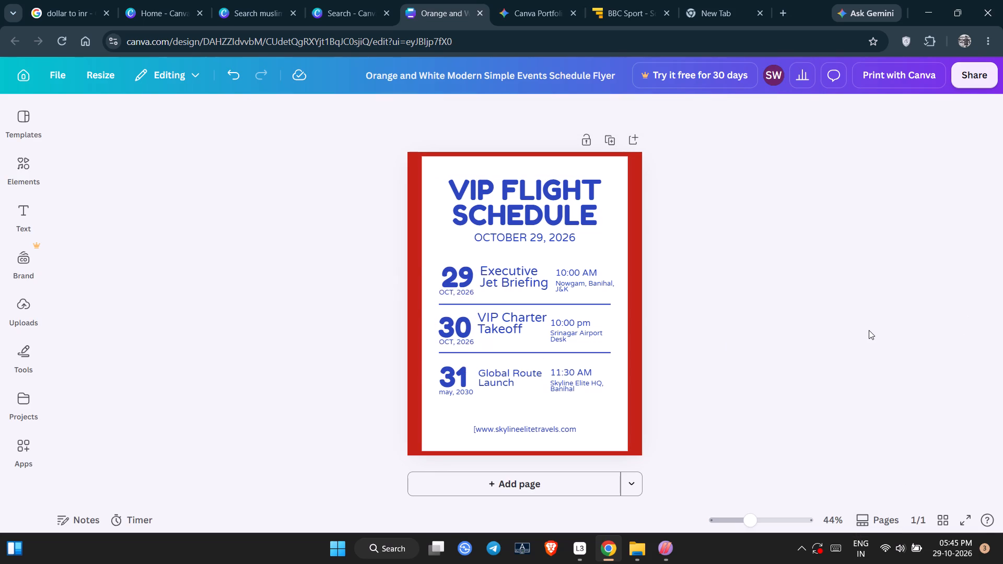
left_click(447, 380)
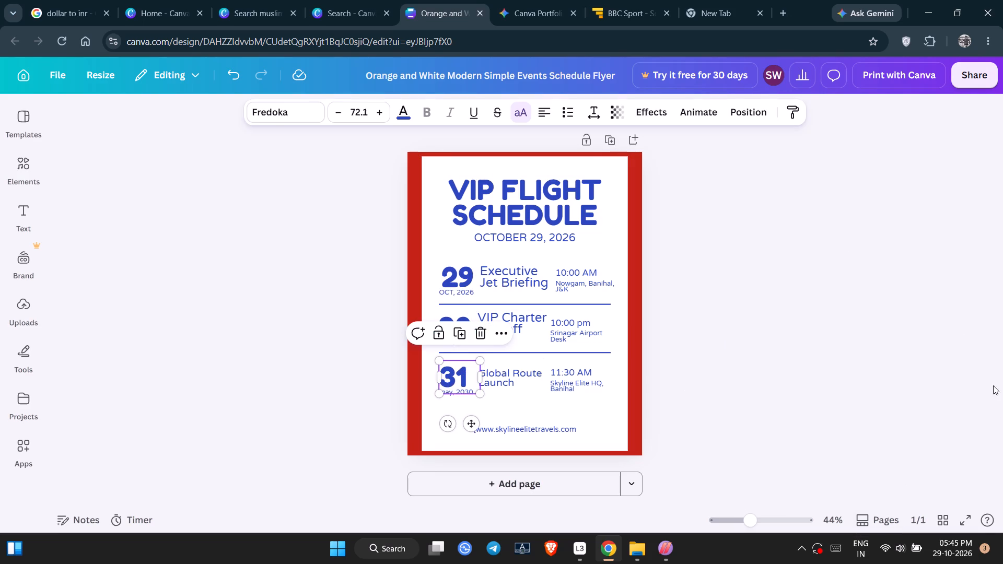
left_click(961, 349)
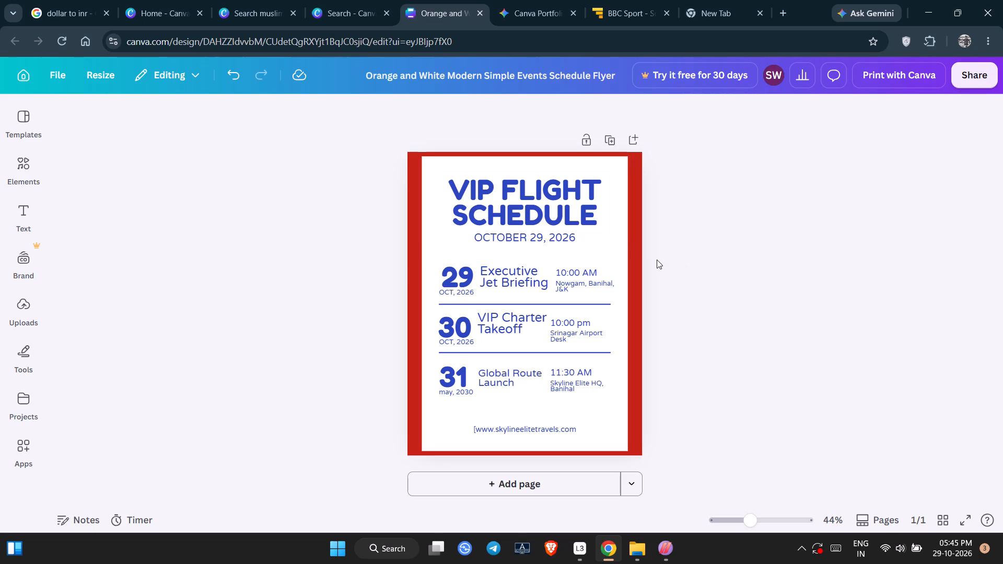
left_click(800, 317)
Apply the colour palette with a dark red background, black border and yellow text to the flyer page.
left_click(641, 270)
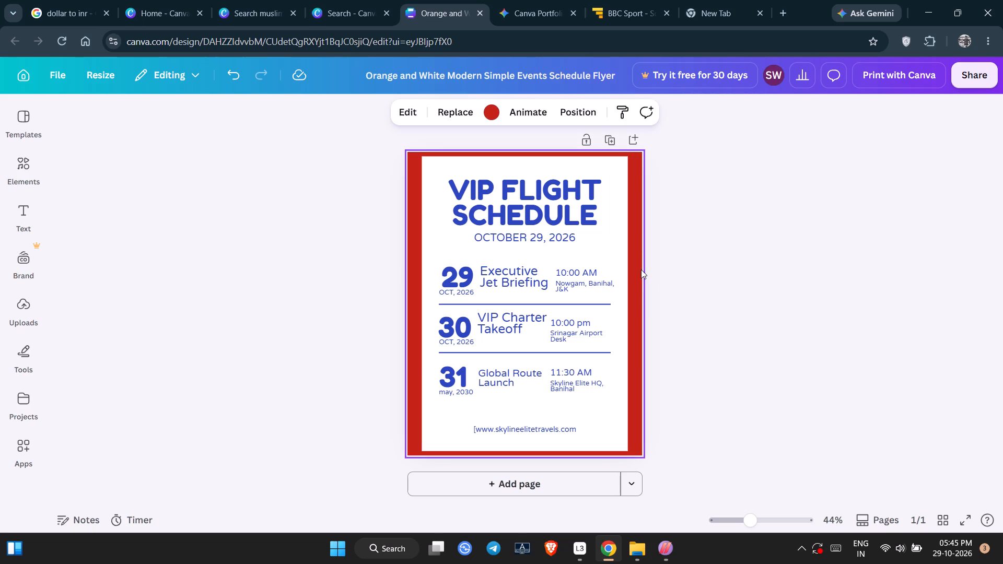
left_click(411, 105)
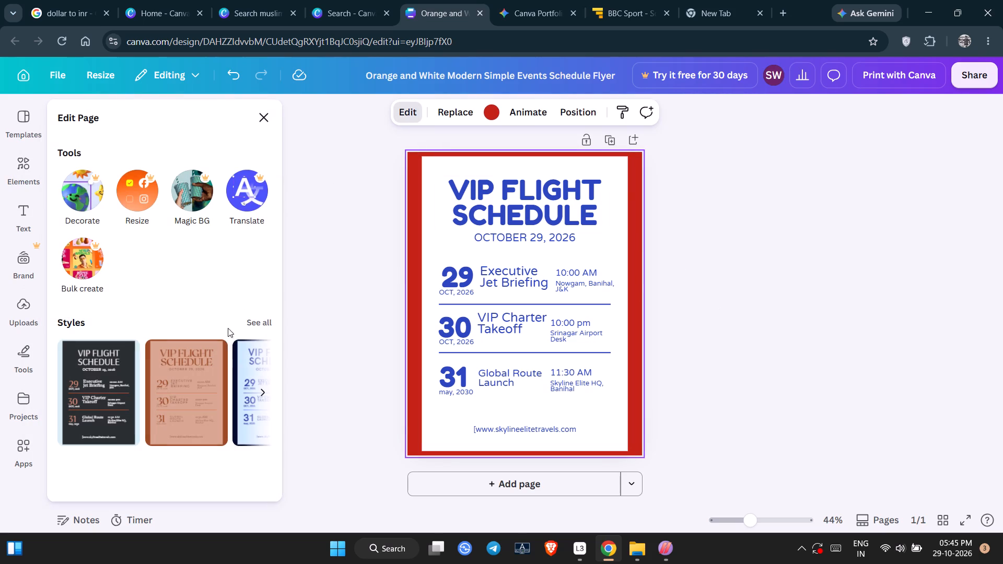
left_click(263, 325)
scroll(246, 321, "down", 2)
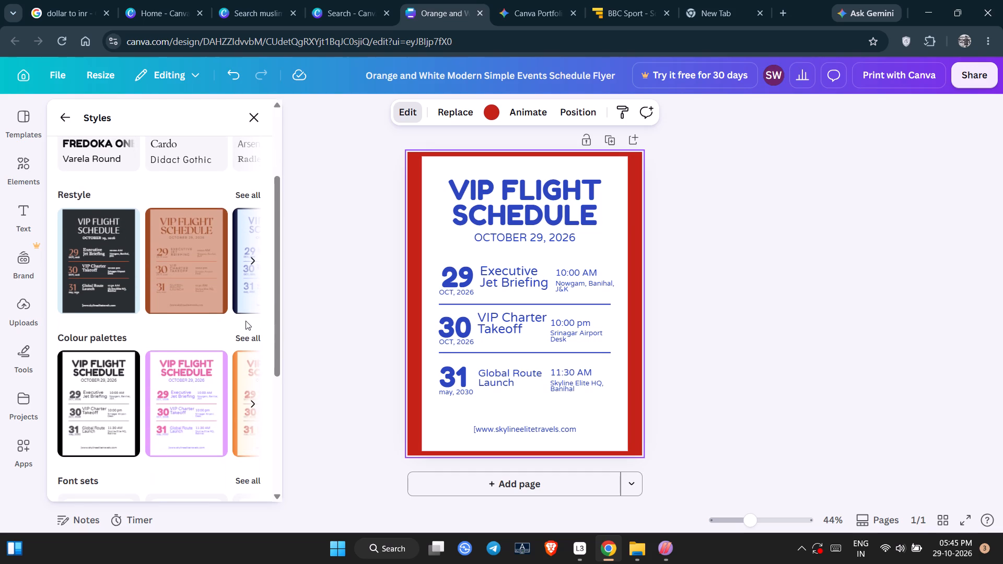
left_click(255, 332)
scroll(205, 285, "down", 2)
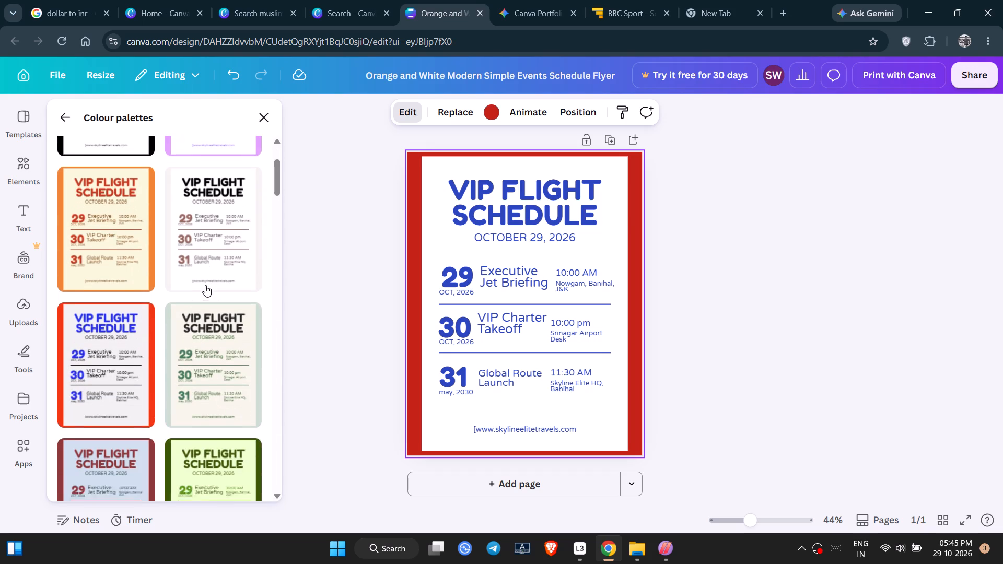
scroll(205, 285, "down", 4)
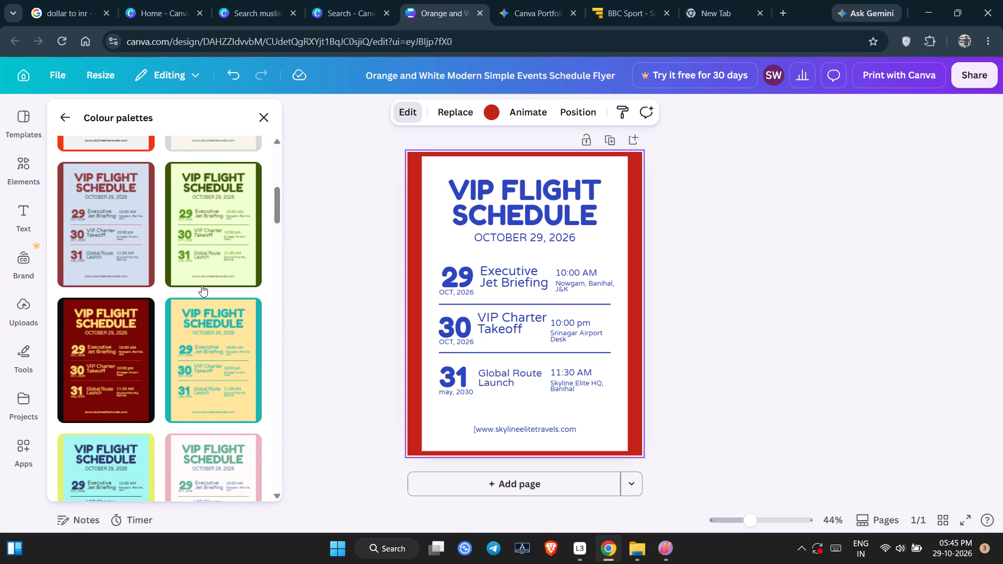
left_click(89, 343)
Look through more colour palettes for the flyer.
scroll(177, 263, "down", 1)
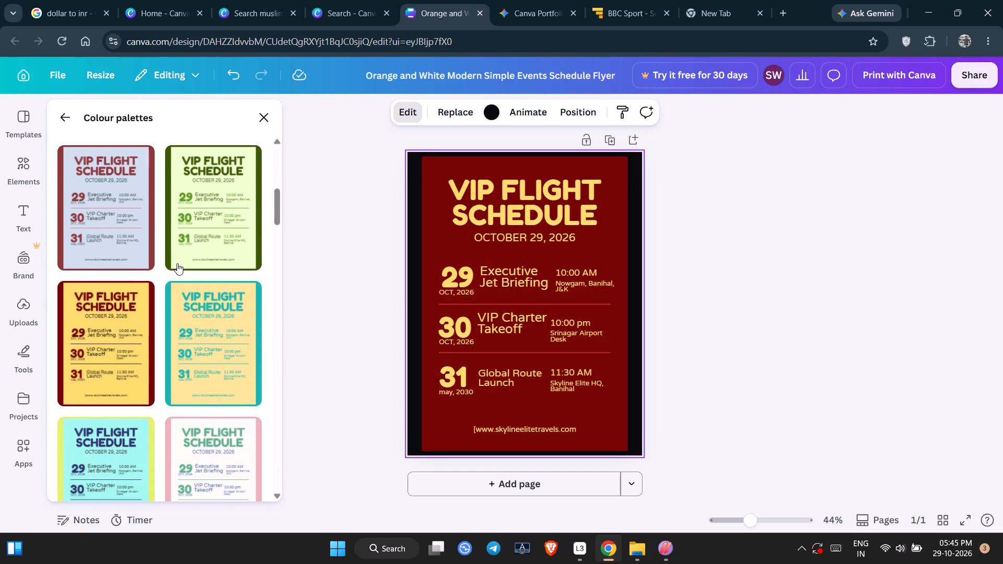
scroll(177, 263, "down", 4)
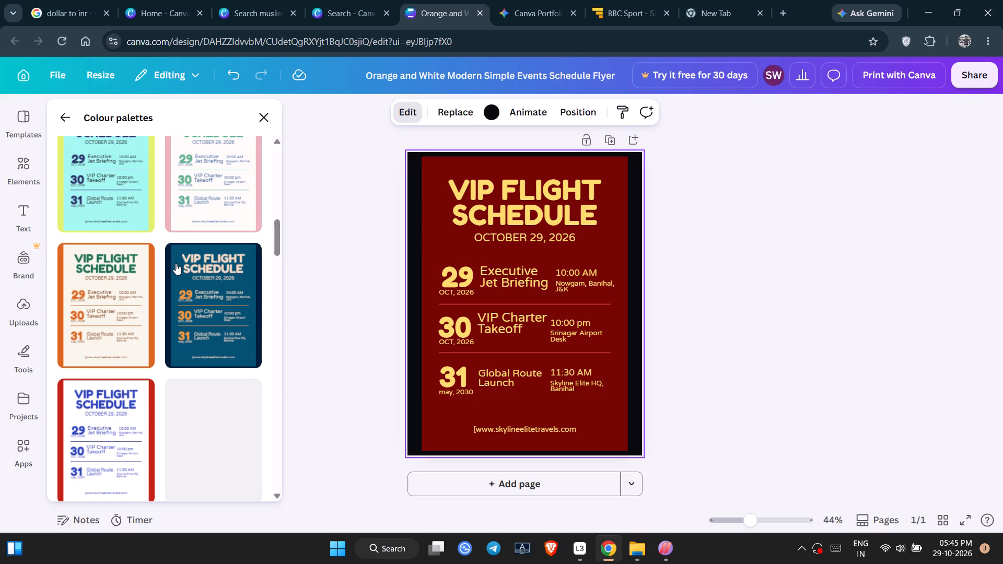
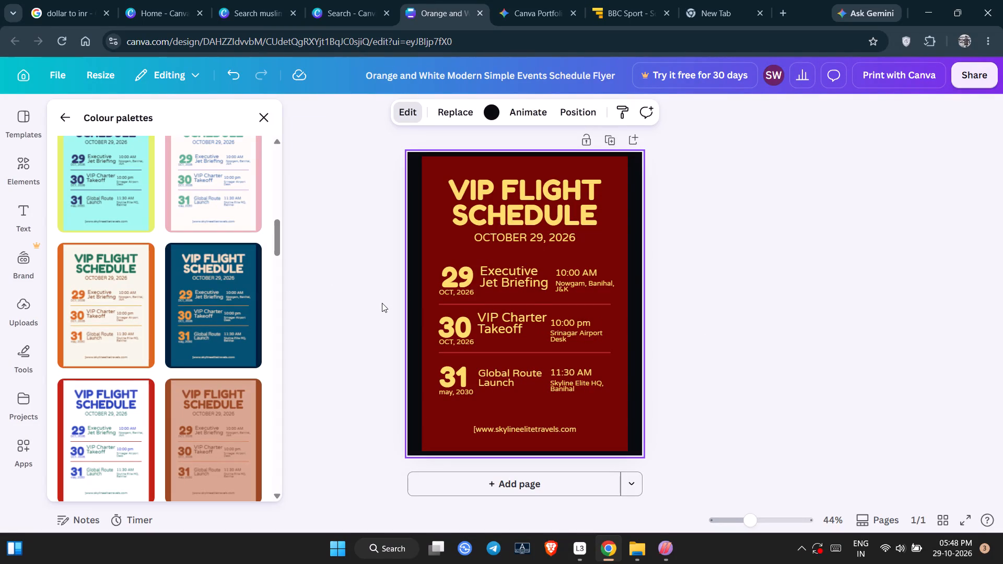
Finish browsing the colour palettes and close the list, keeping the dark red, black and yellow palette on the flyer.
scroll(205, 390, "down", 2)
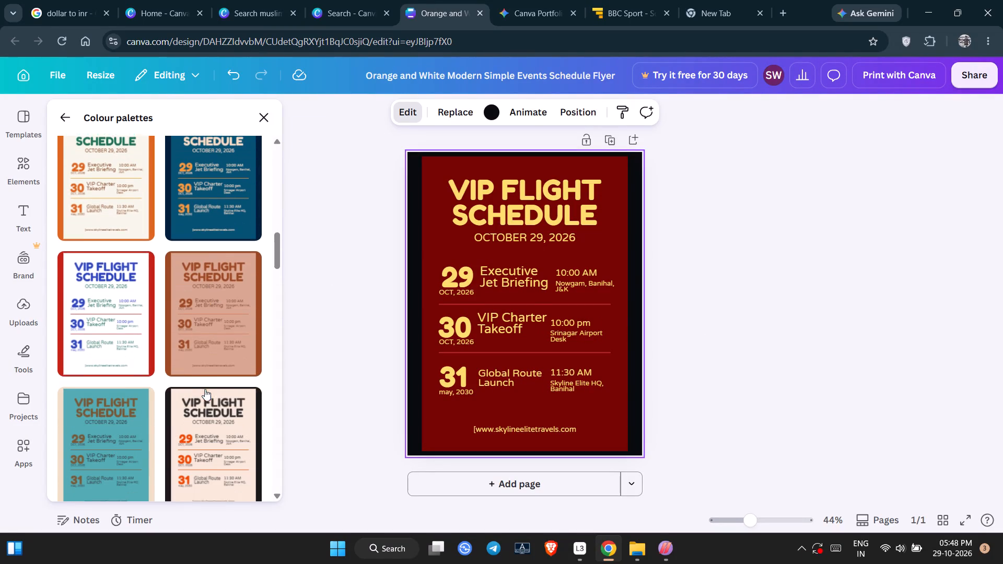
left_click(775, 385)
left_click(941, 337)
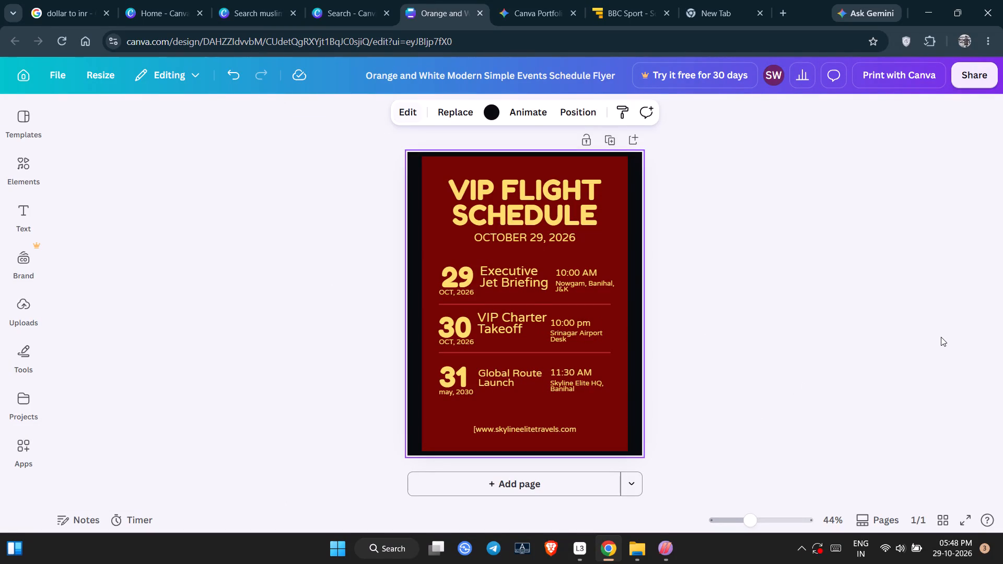
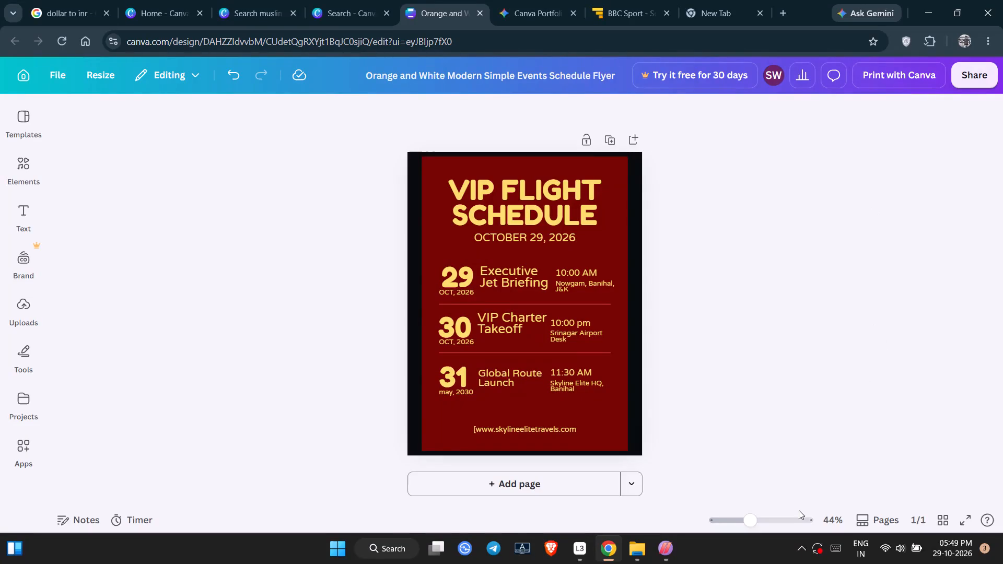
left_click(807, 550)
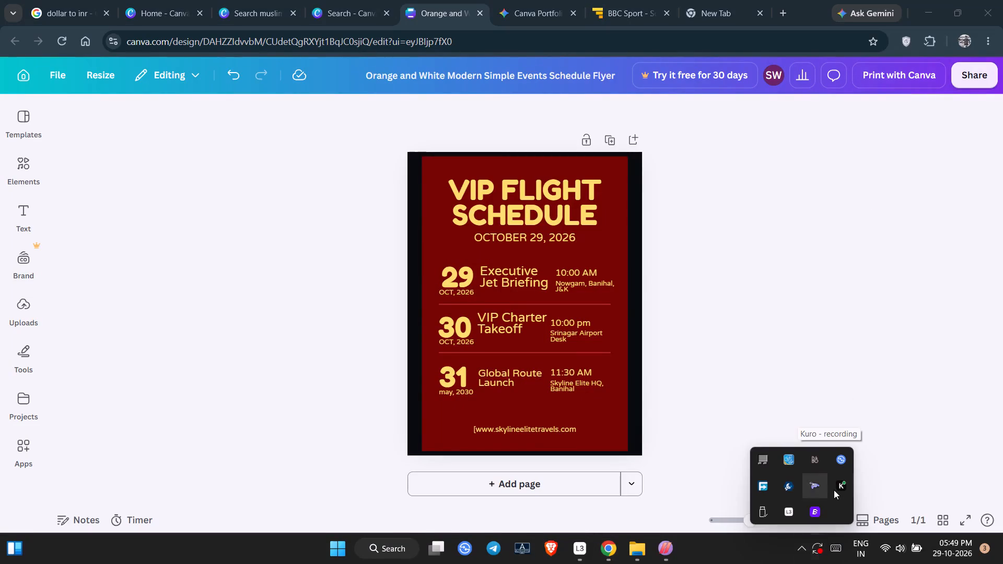
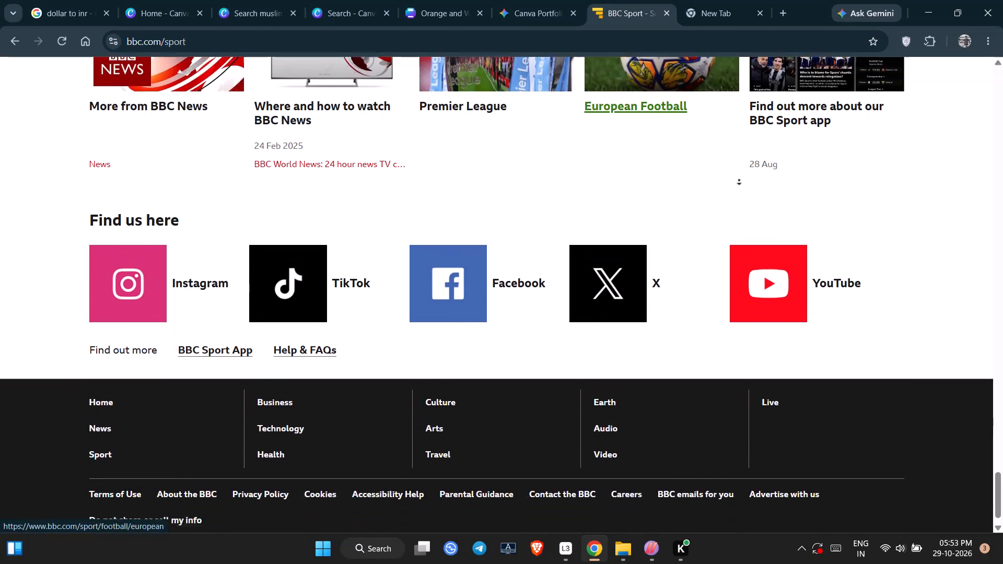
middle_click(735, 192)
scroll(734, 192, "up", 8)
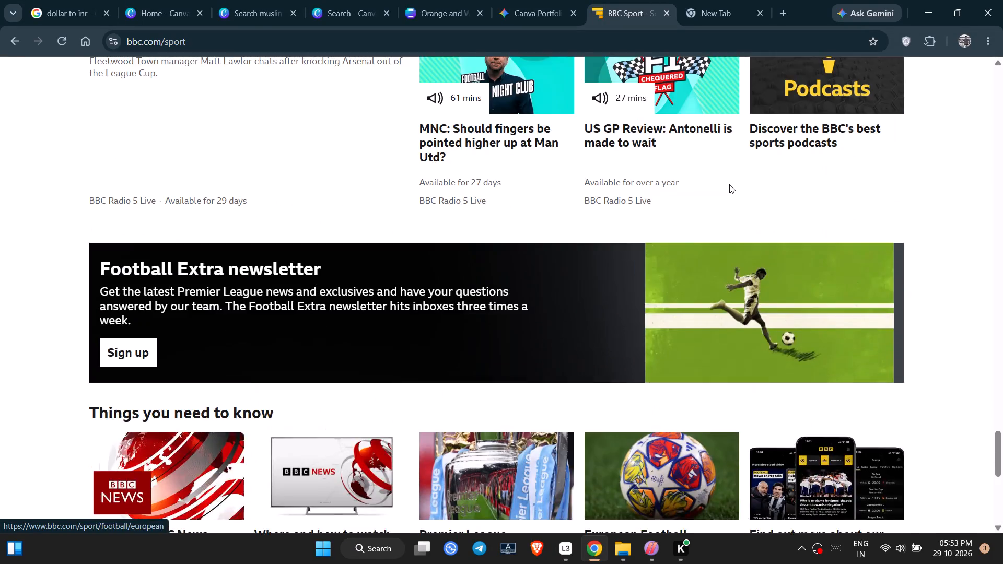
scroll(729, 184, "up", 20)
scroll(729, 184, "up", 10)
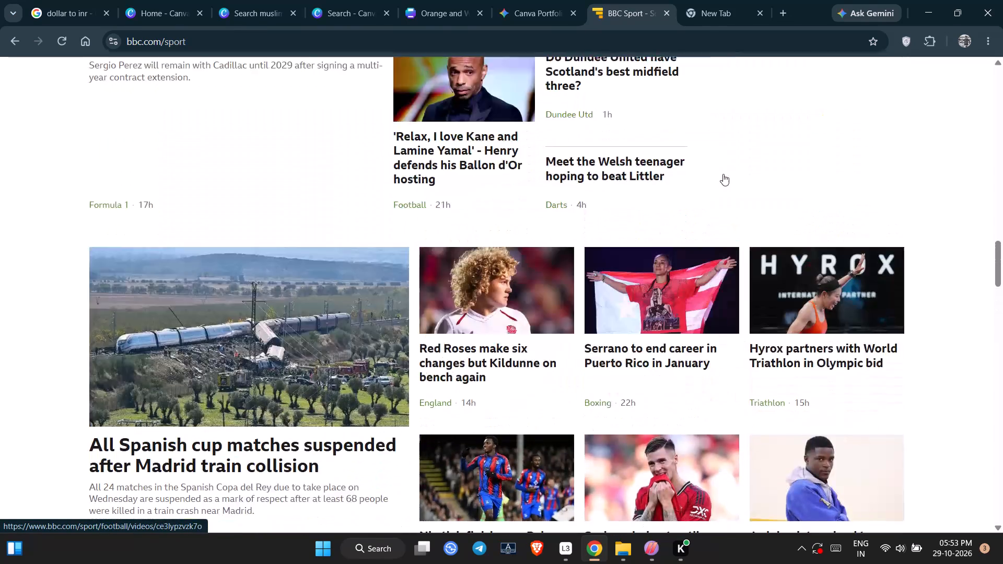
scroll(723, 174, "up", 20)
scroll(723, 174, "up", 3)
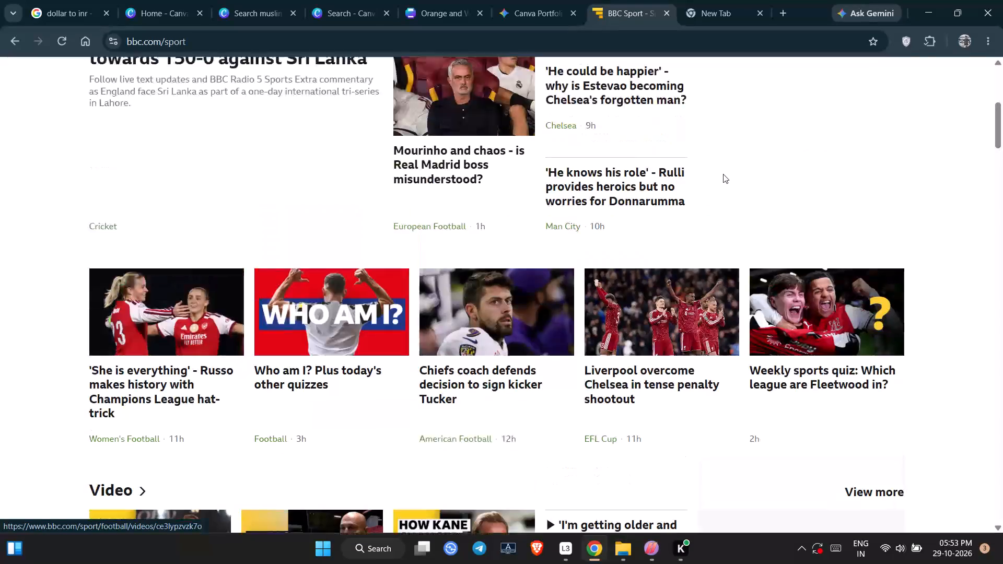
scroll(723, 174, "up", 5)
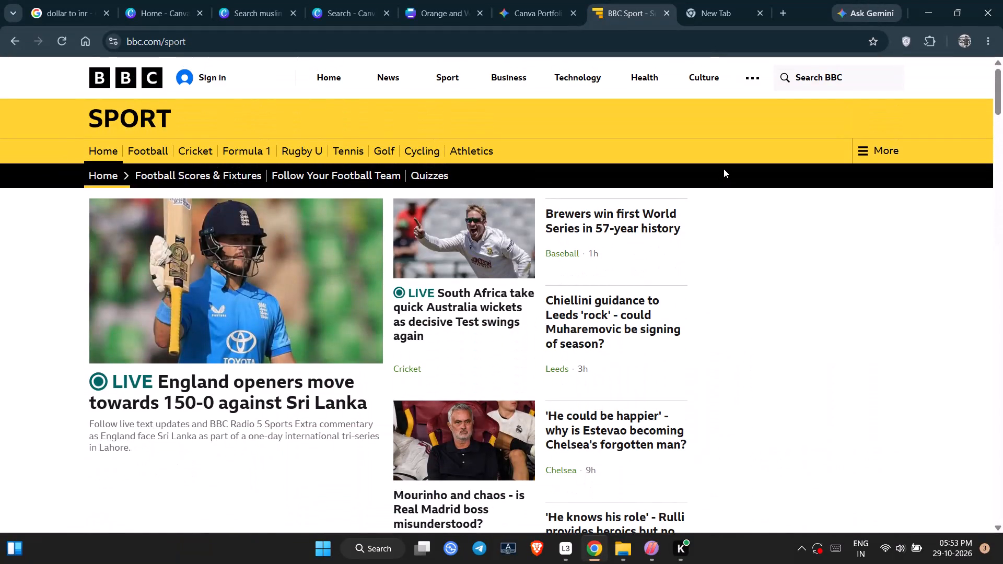
Return to the Canva flyer, deselect its title, and capture a screen snip of the dark red VIP Flight Schedule area.
left_click(546, 8)
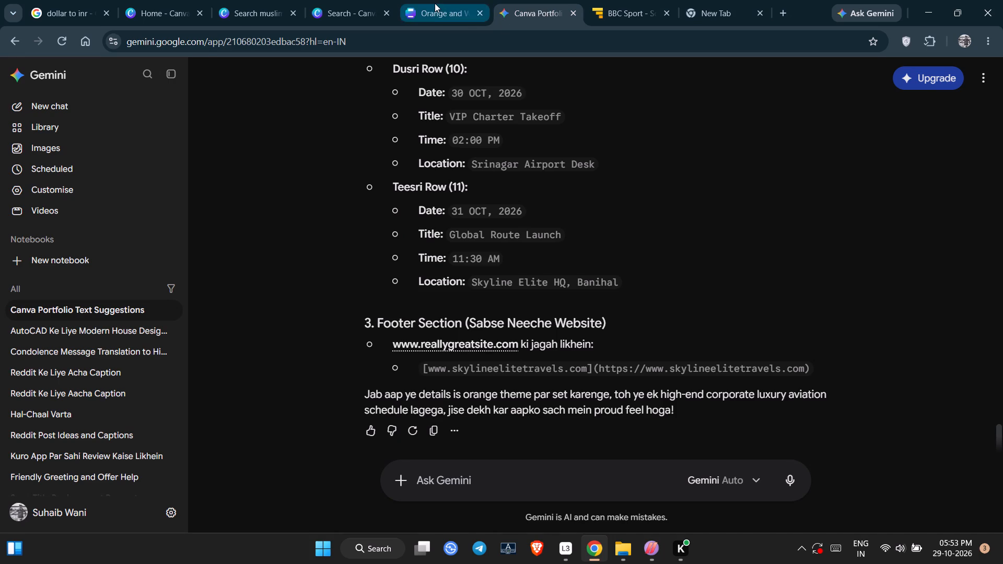
left_click(435, 3)
left_click(548, 227)
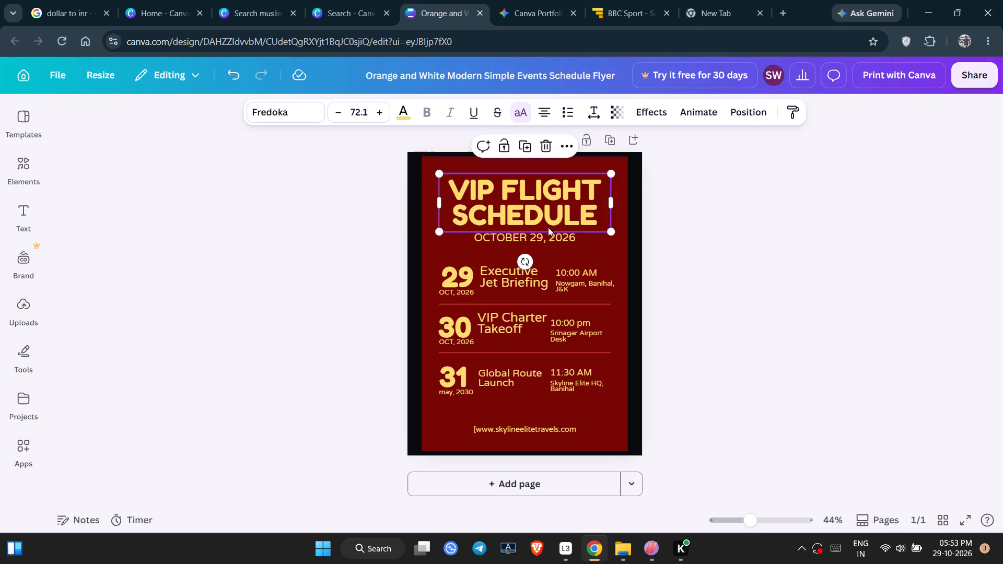
left_click(724, 277)
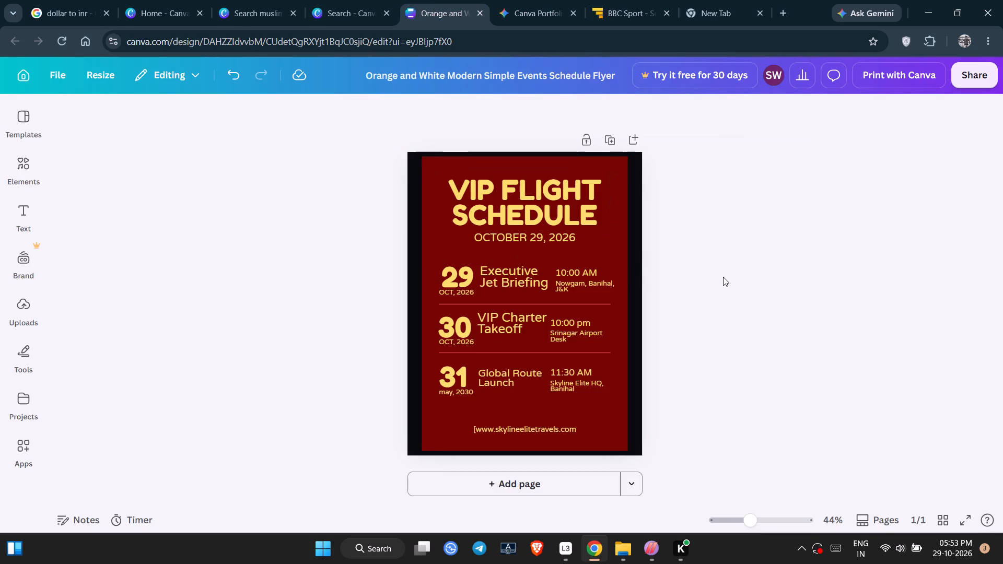
left_click(674, 292, "shift")
key("shift+super+s")
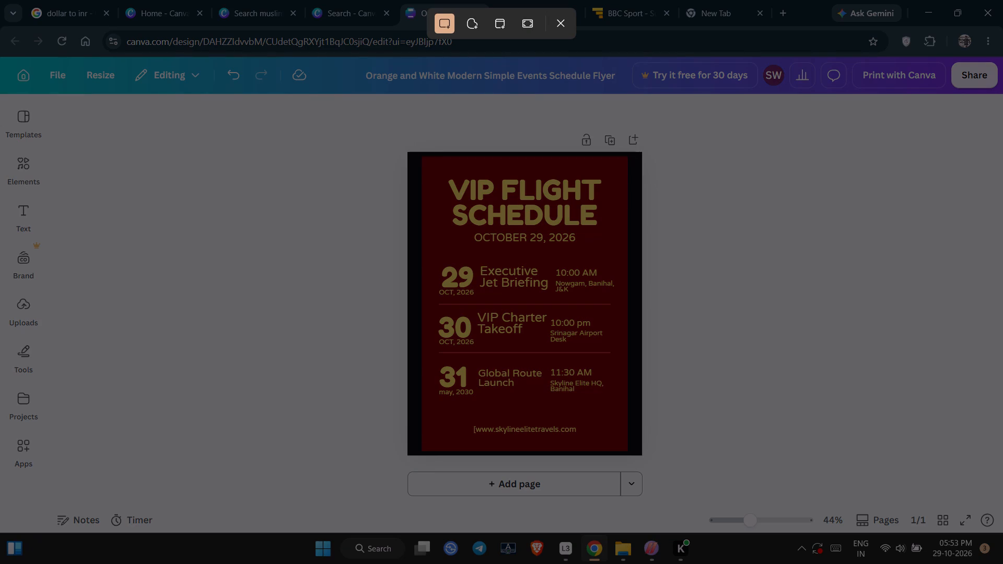
left_click_drag(423, 156, 612, 451)
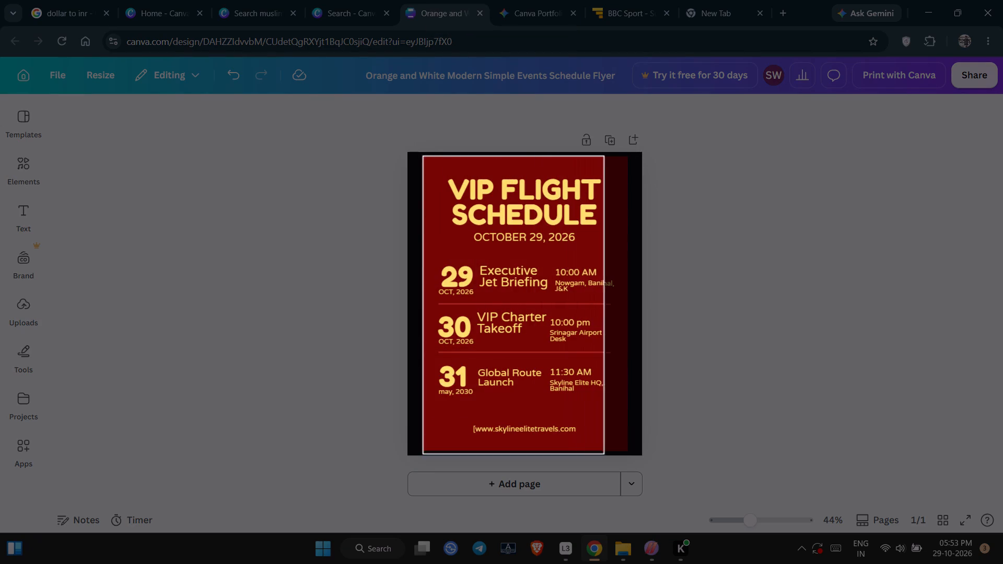
left_click_drag(612, 451, 632, 450)
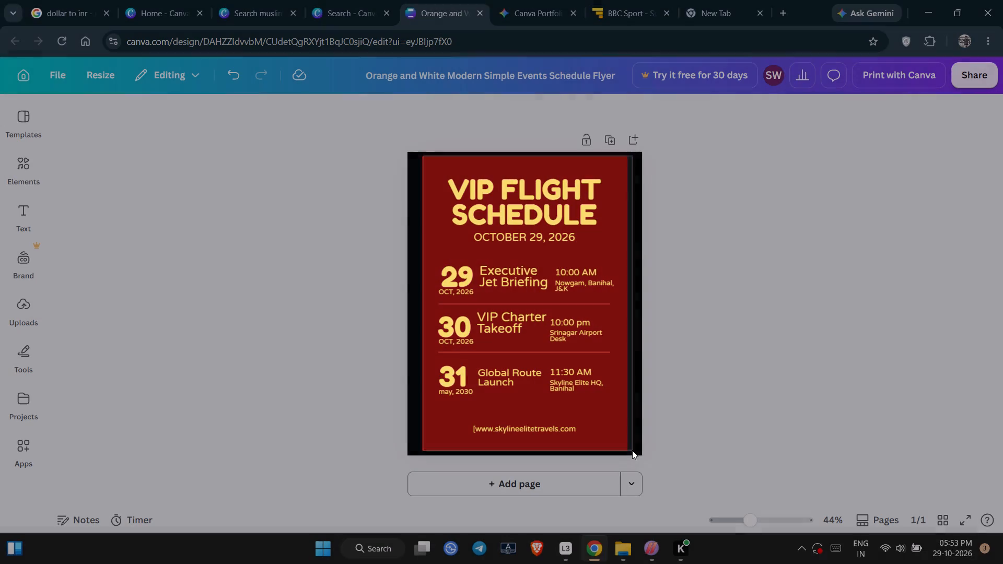
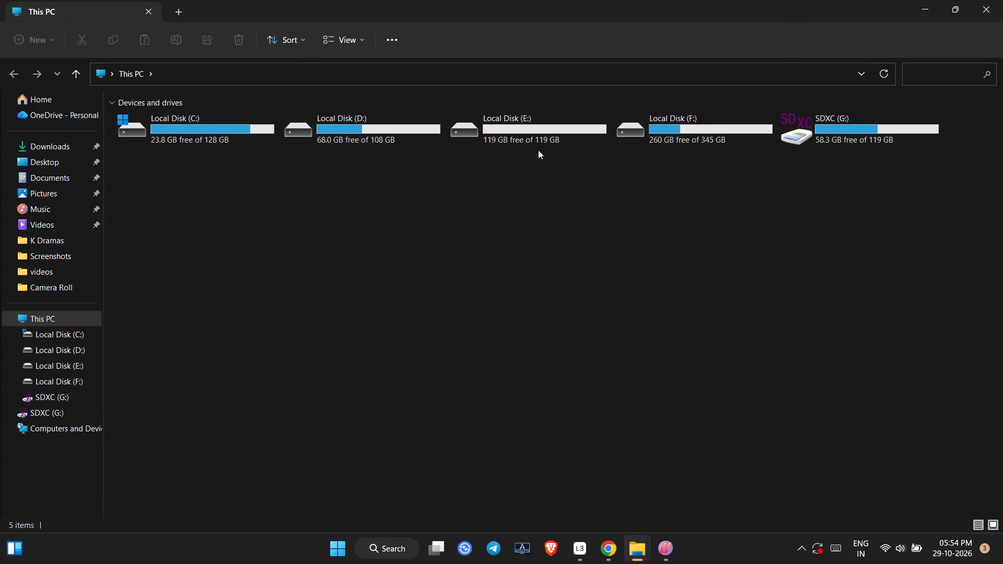
Open the Screenshots folder in Pictures, delete the orange Event Schedule image Screenshot 2026-10-29 173353.png, and close the image viewer.
left_click(681, 134)
left_click(55, 204)
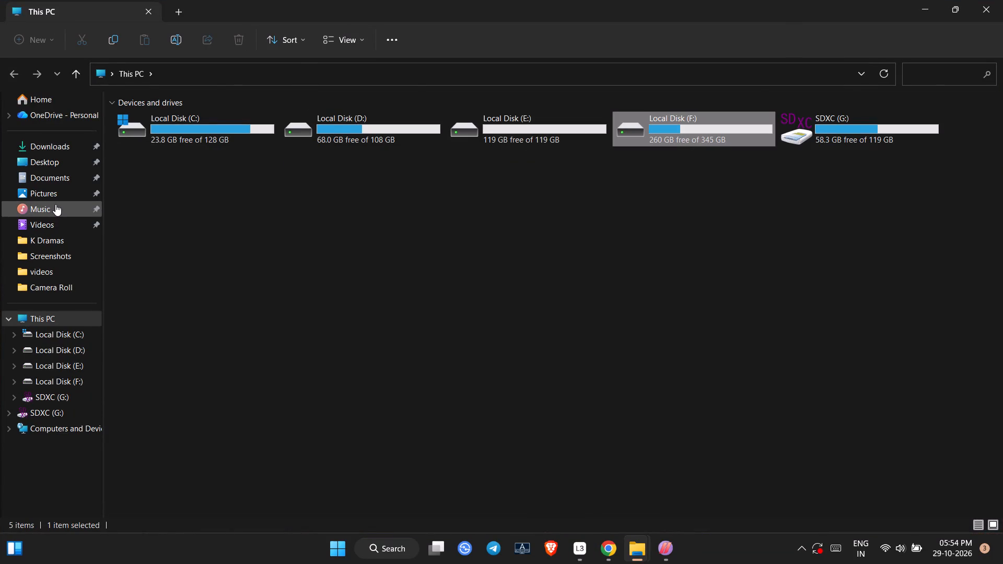
double_click(55, 197)
left_click(434, 131)
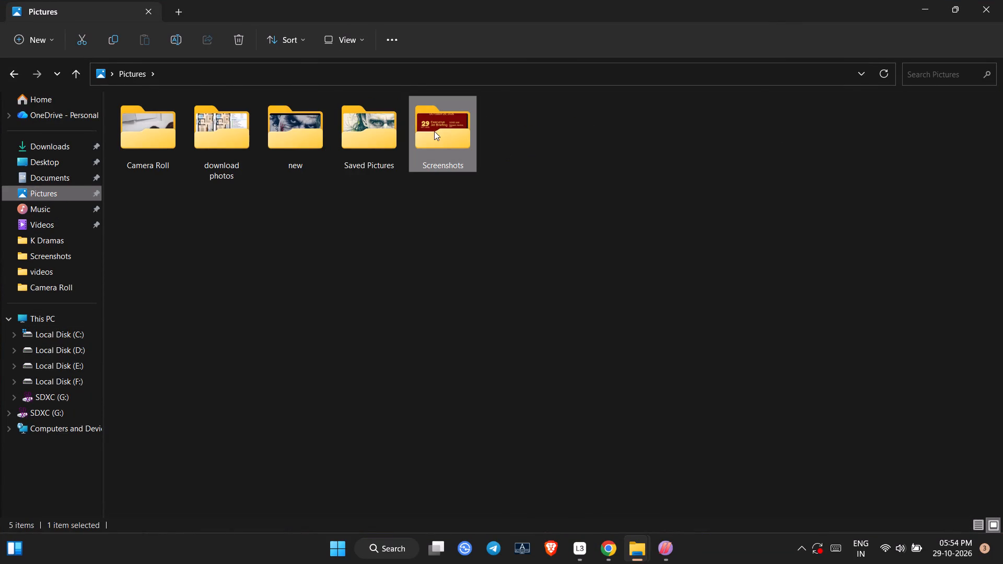
double_click(436, 146)
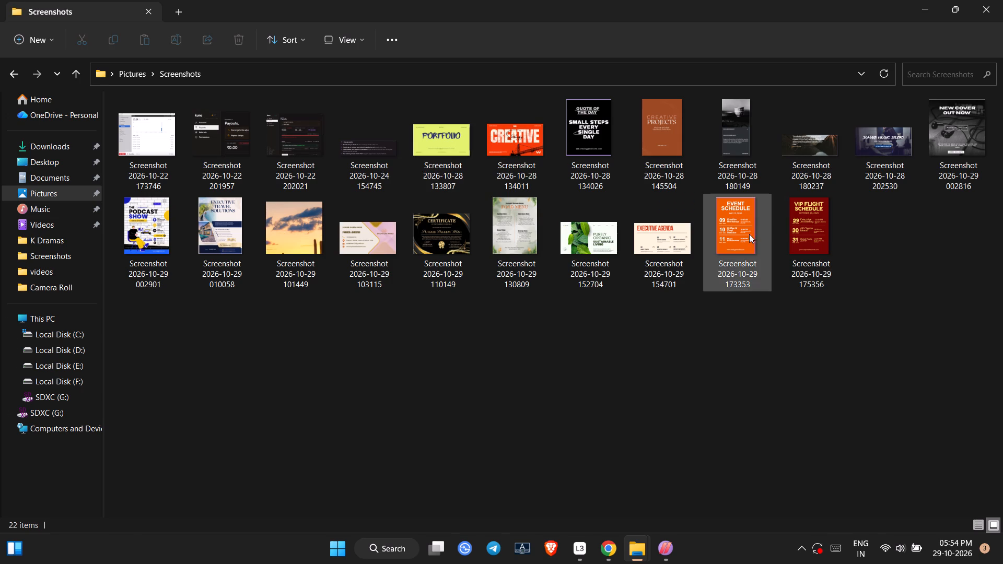
double_click(726, 225)
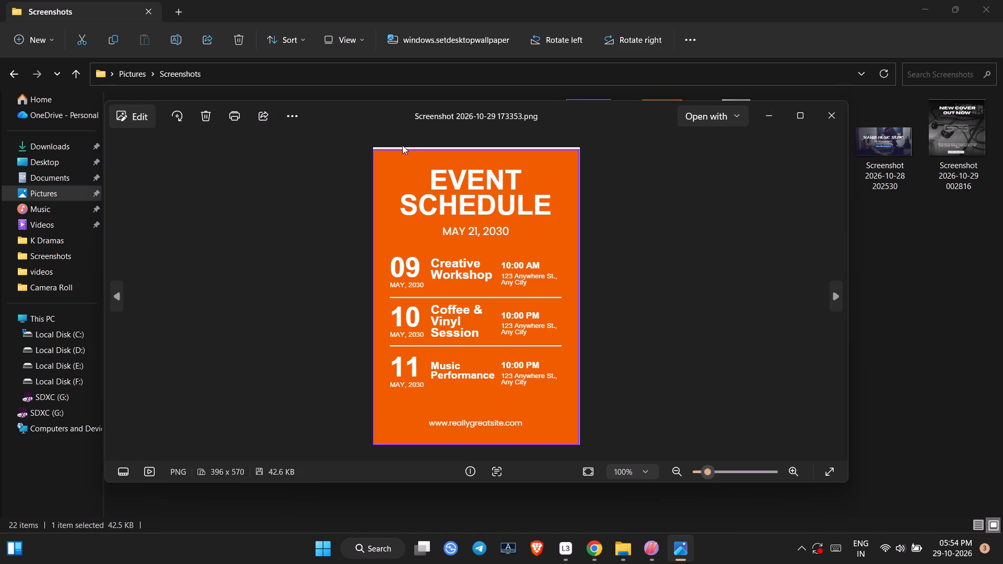
left_click(205, 114)
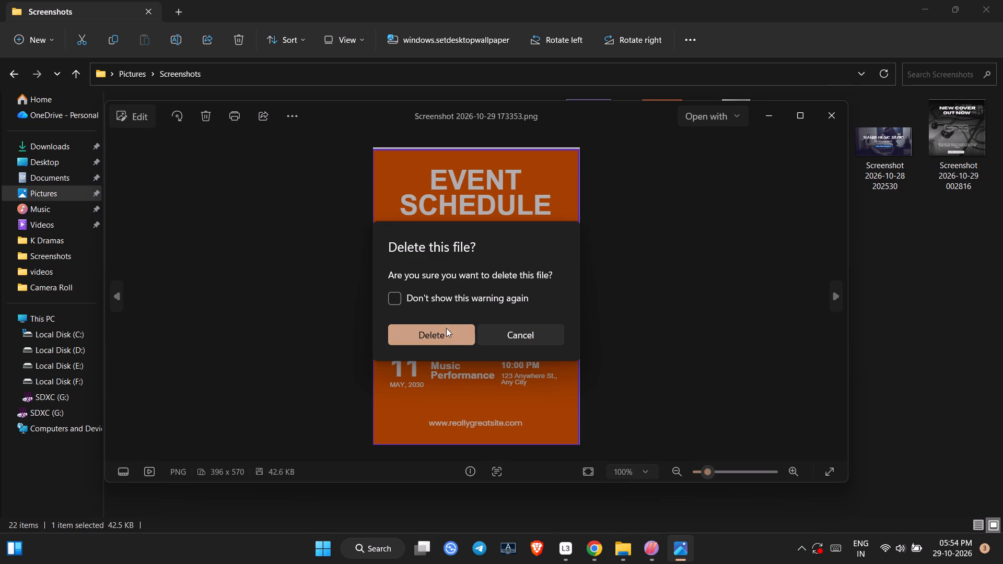
left_click(441, 334)
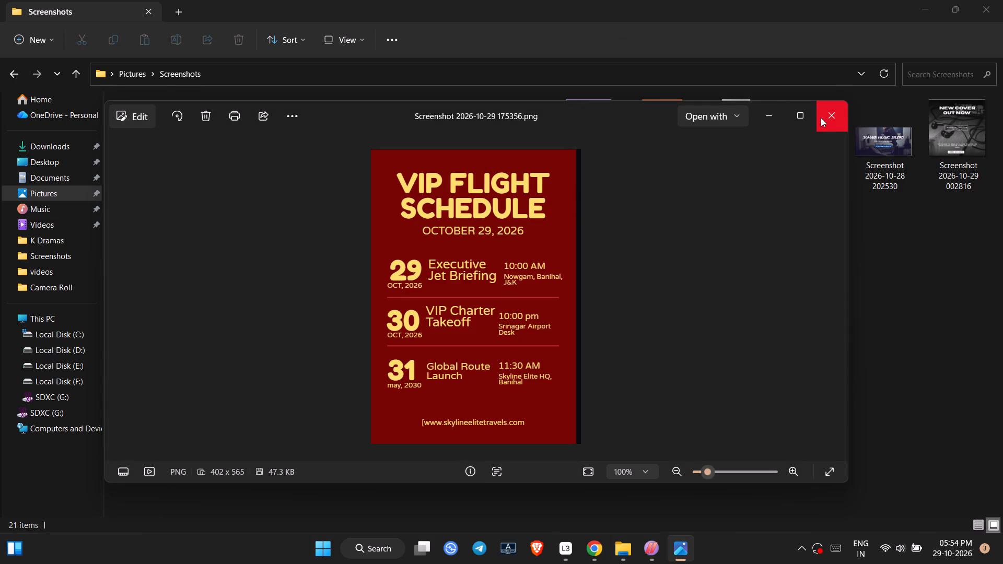
left_click(841, 114)
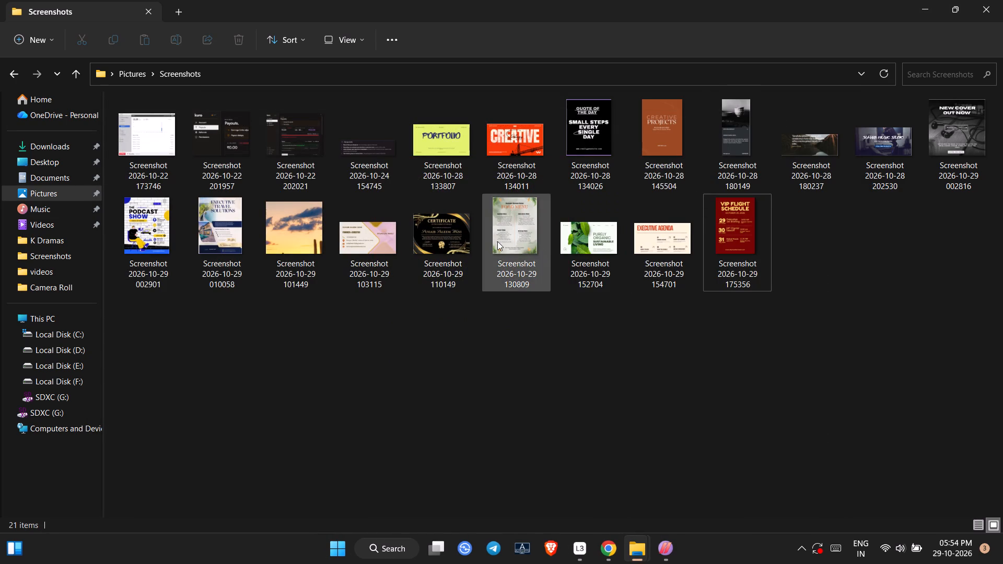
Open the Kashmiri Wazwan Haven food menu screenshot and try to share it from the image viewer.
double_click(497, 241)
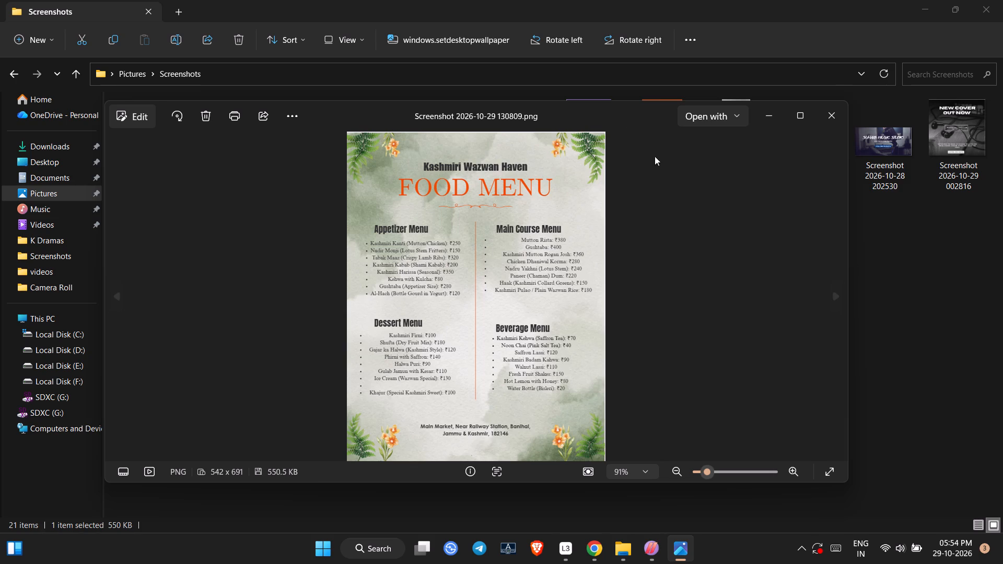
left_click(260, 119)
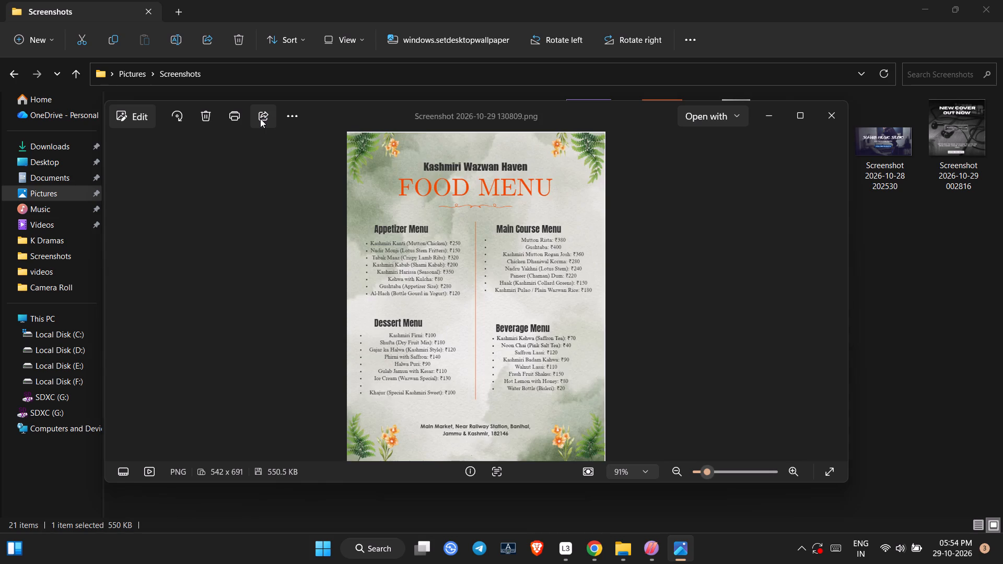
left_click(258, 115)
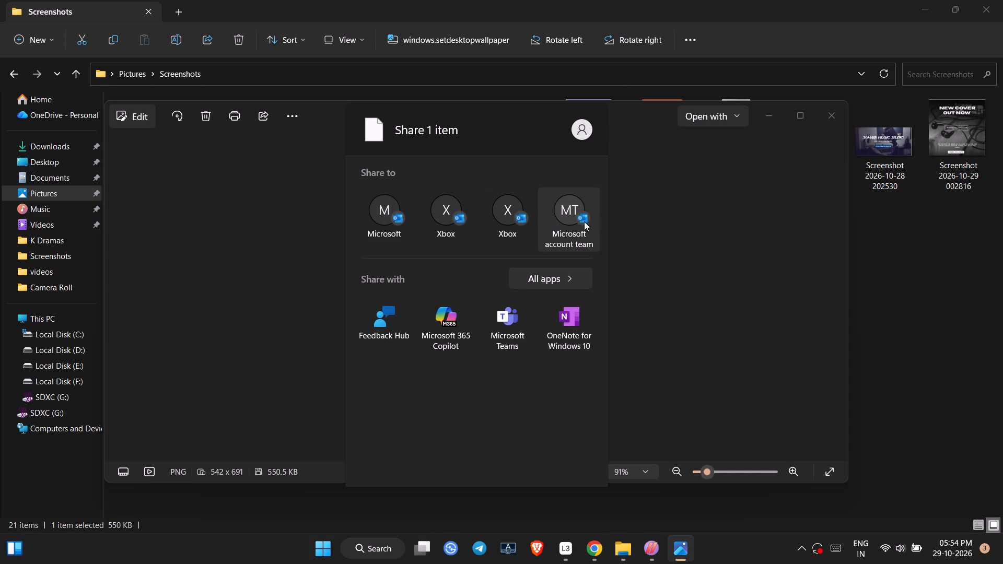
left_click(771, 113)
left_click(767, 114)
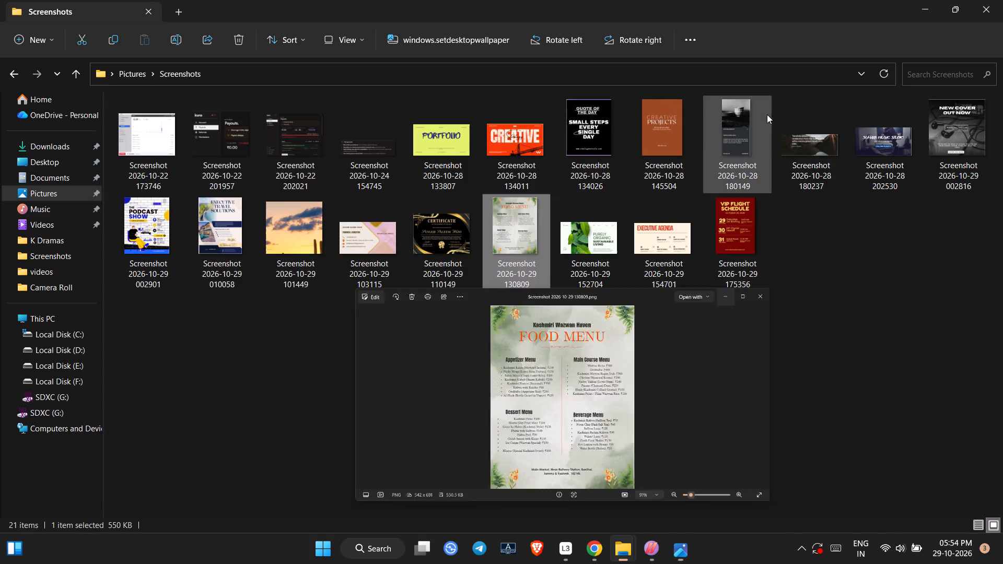
Switch to Blip, send the food menu image Screenshot 2026-10-29 130809.png to the online Mi 11 LE phone, and minimise Blip.
left_click(920, 11)
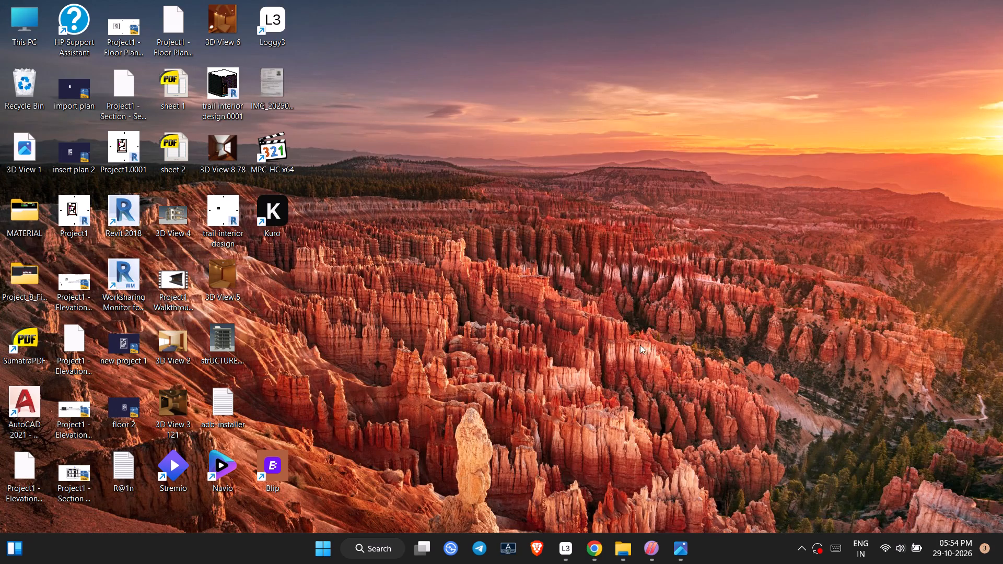
double_click(271, 456)
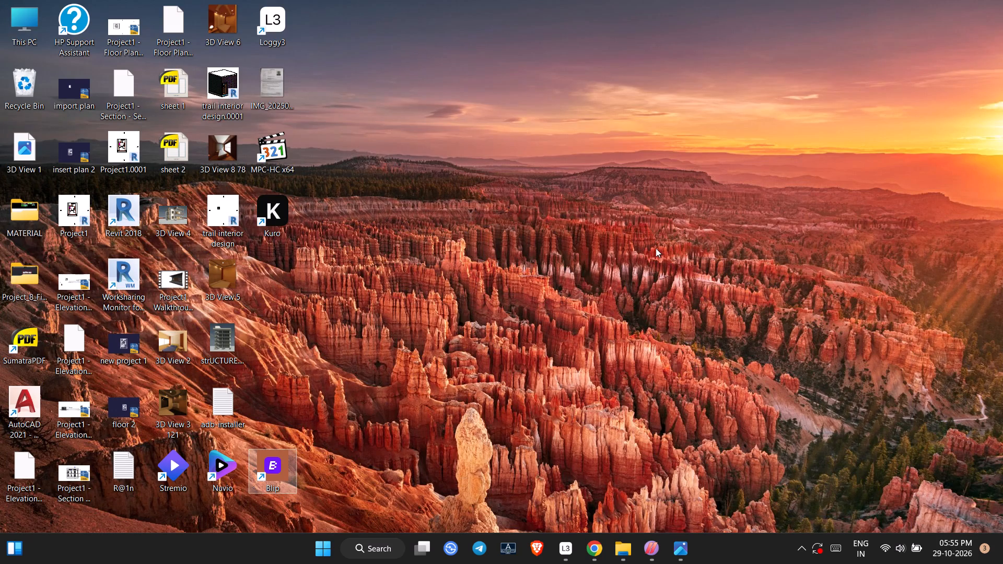
left_click(400, 392)
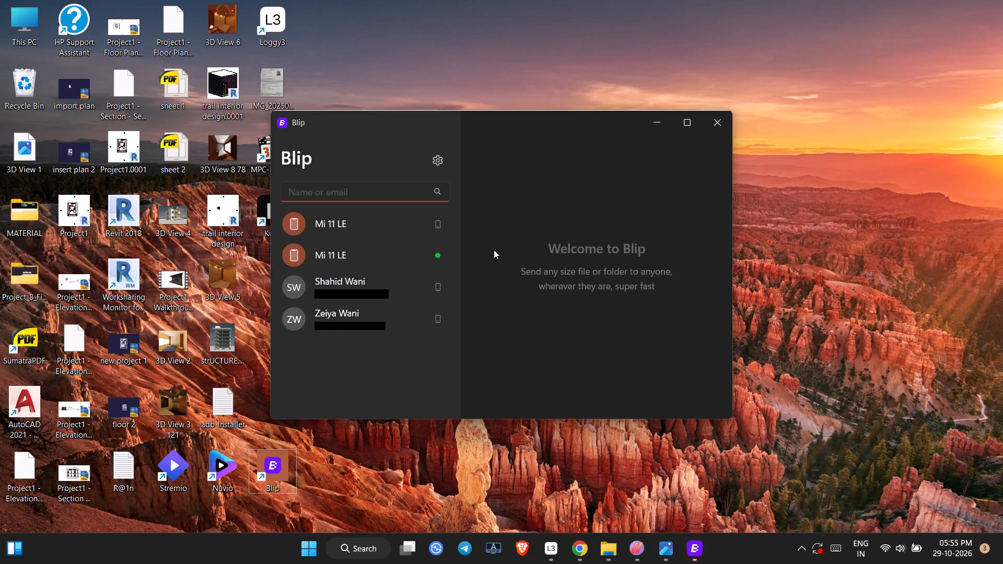
left_click(351, 253)
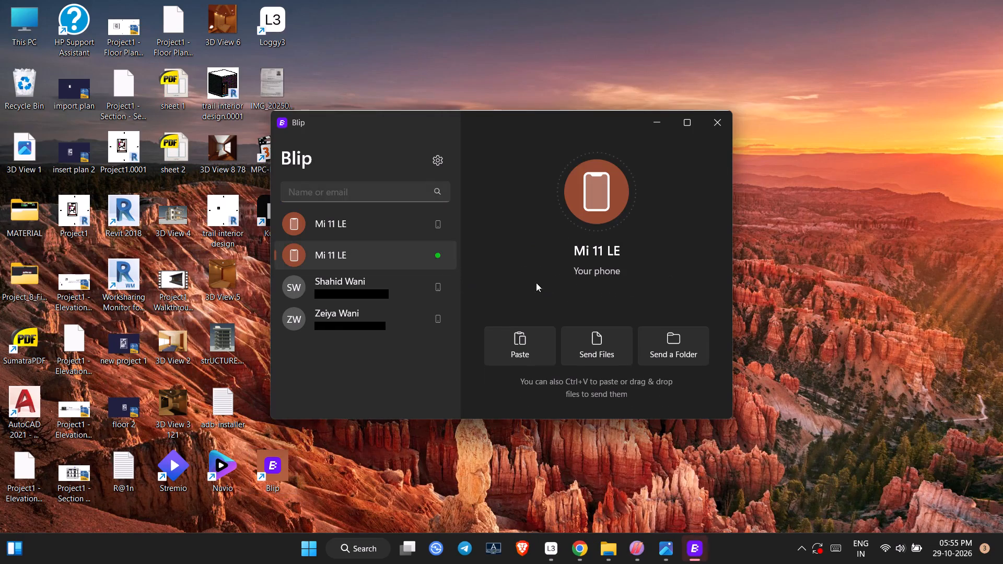
left_click(597, 354)
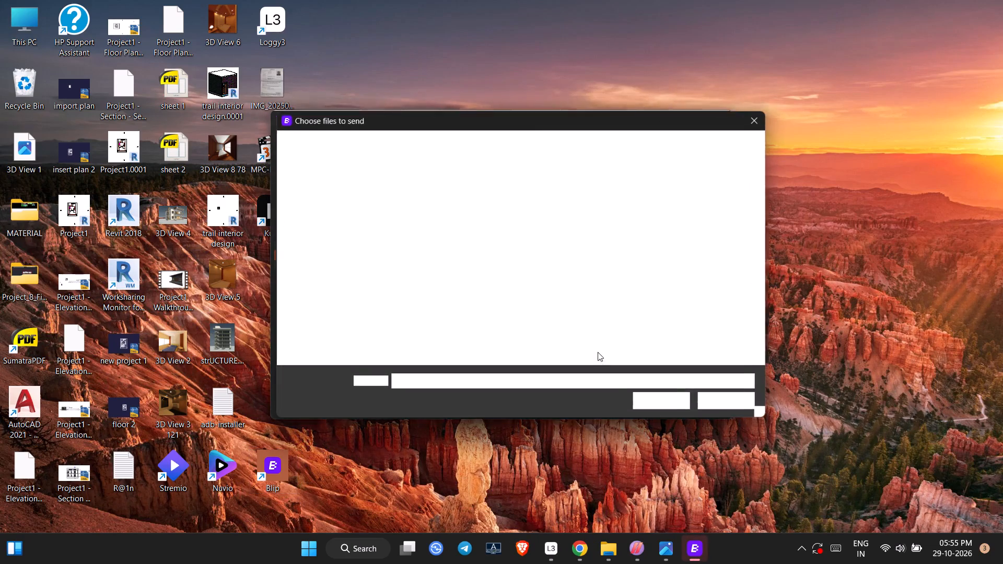
scroll(525, 243, "down", 3)
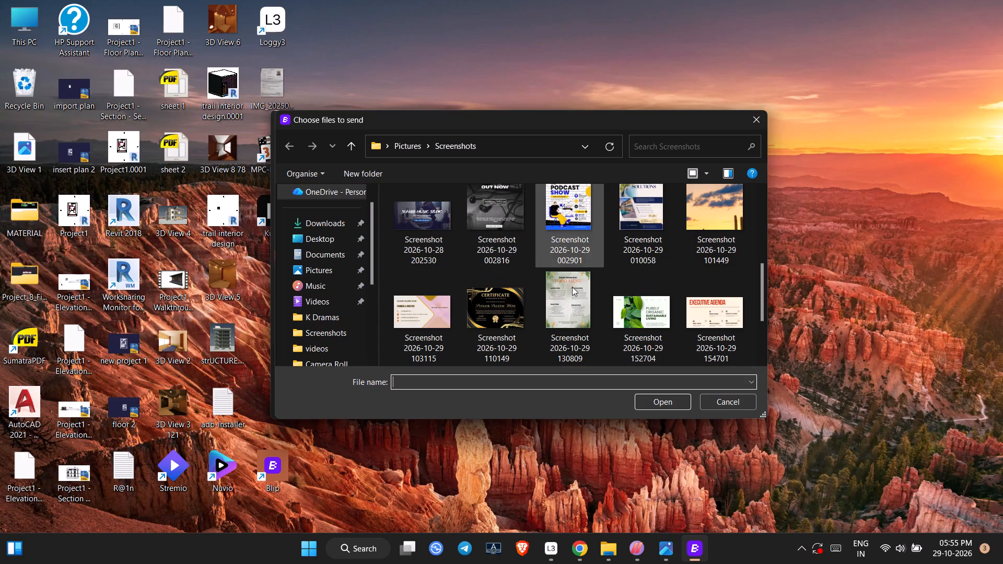
left_click(562, 302)
left_click(661, 400)
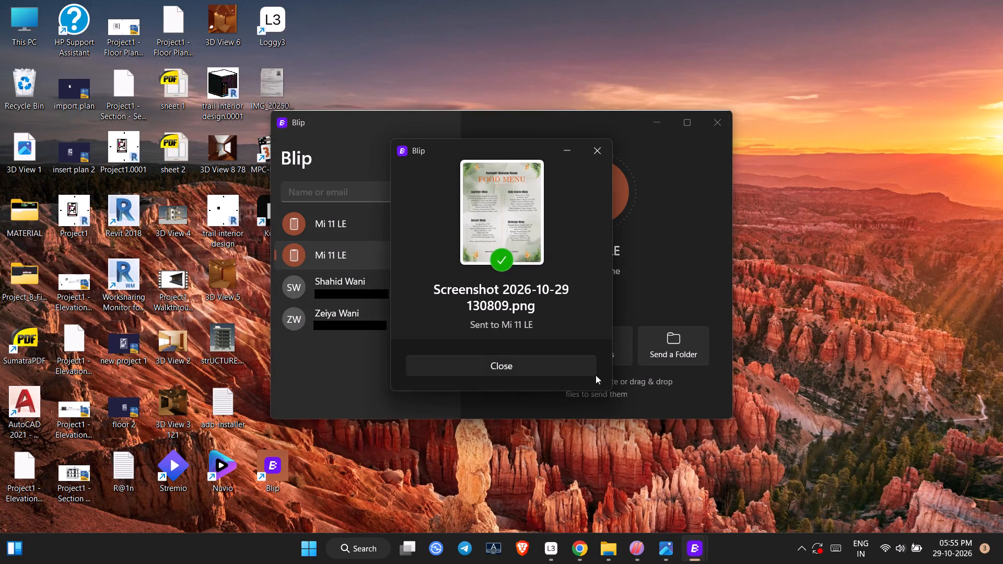
left_click(514, 362)
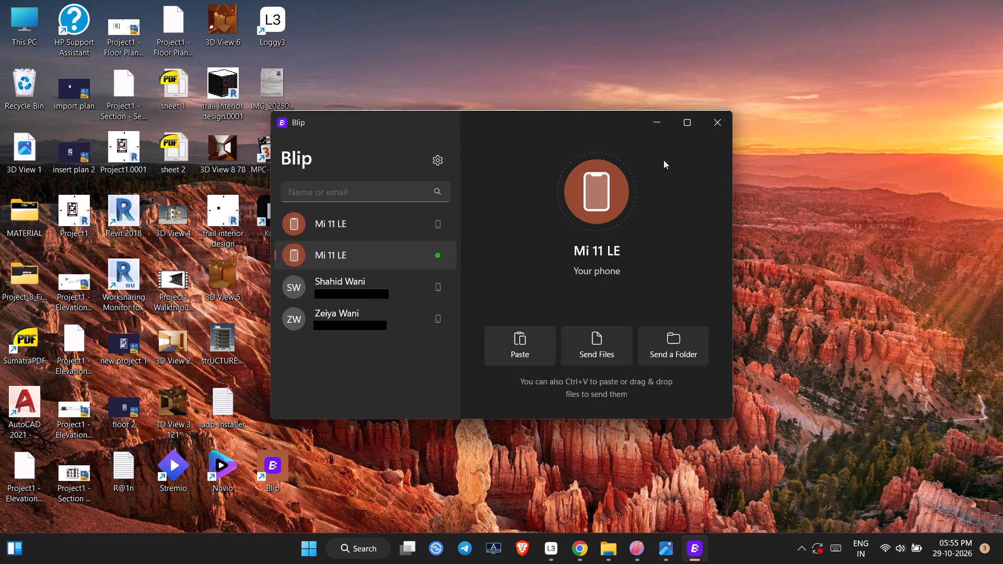
left_click(657, 116)
Switch to Chrome's BBC Sport page, go to BBC News, and open the live story about the Spanish train crash victims.
left_click(575, 548)
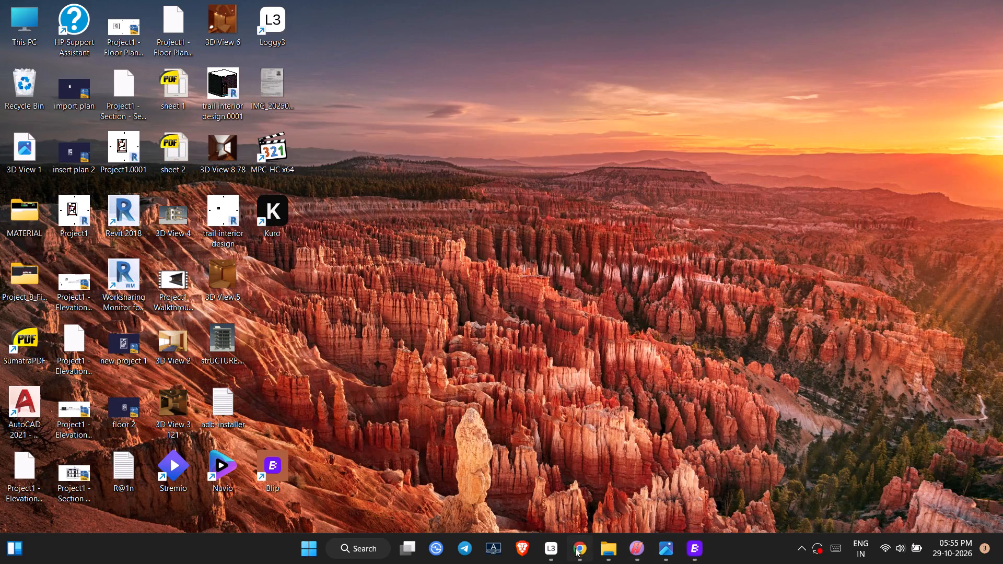
left_click(622, 9)
scroll(581, 201, "up", 2)
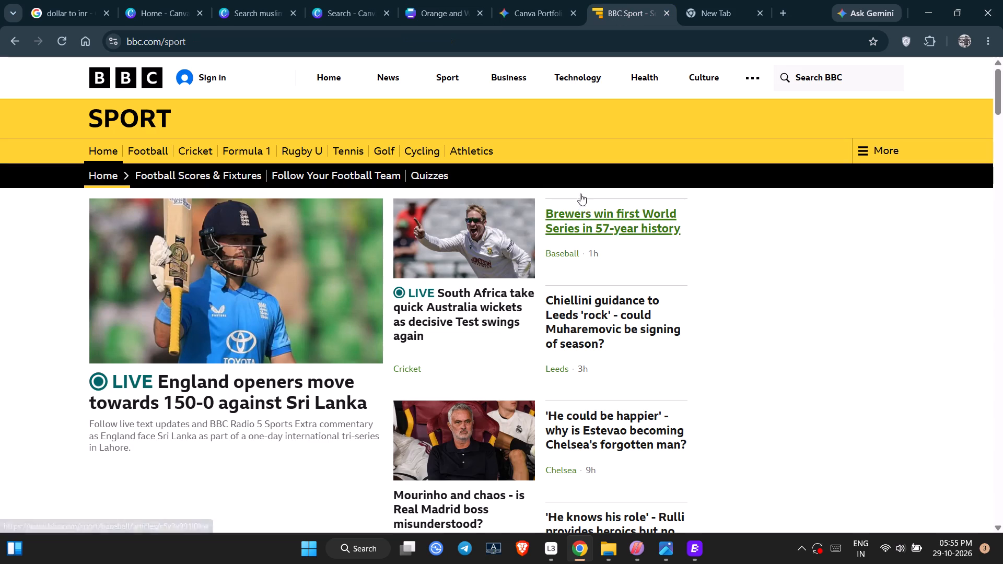
scroll(580, 194, "up", 4)
left_click(388, 72)
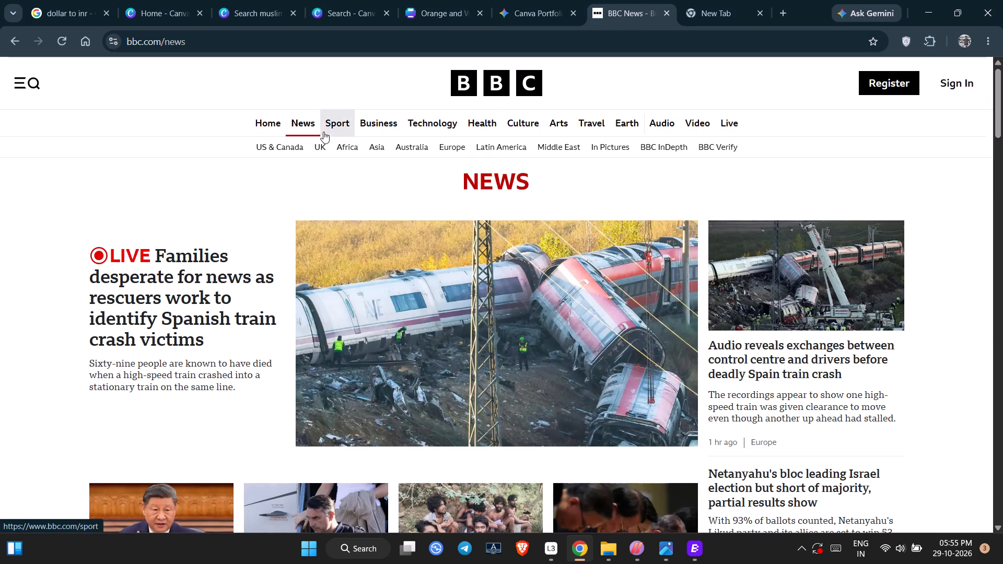
left_click(449, 267)
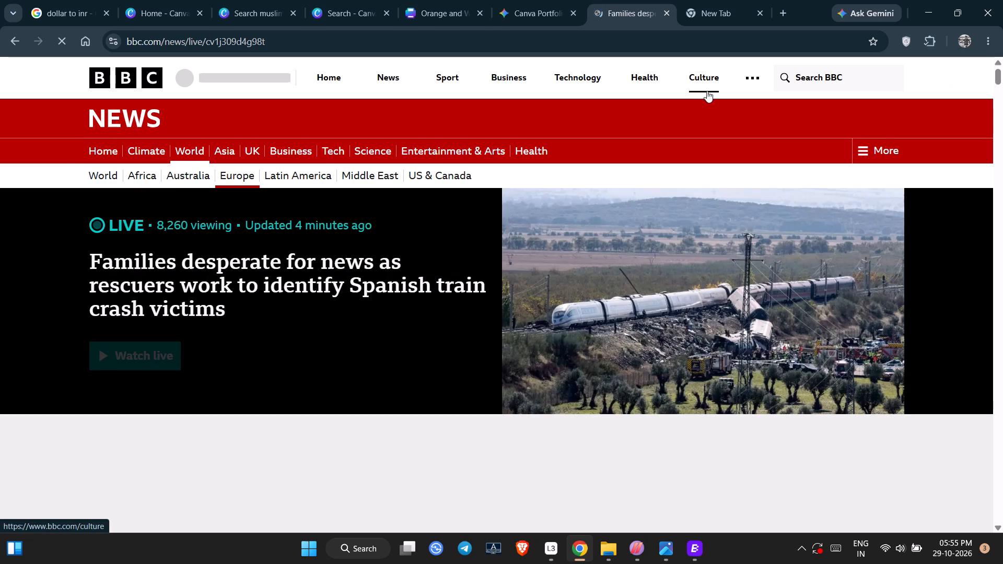
middle_click(707, 100)
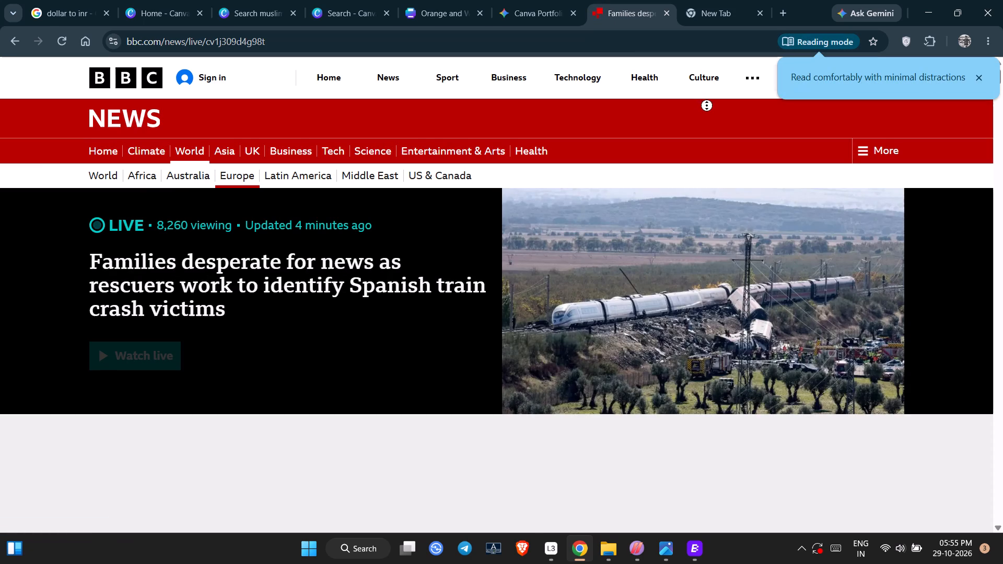
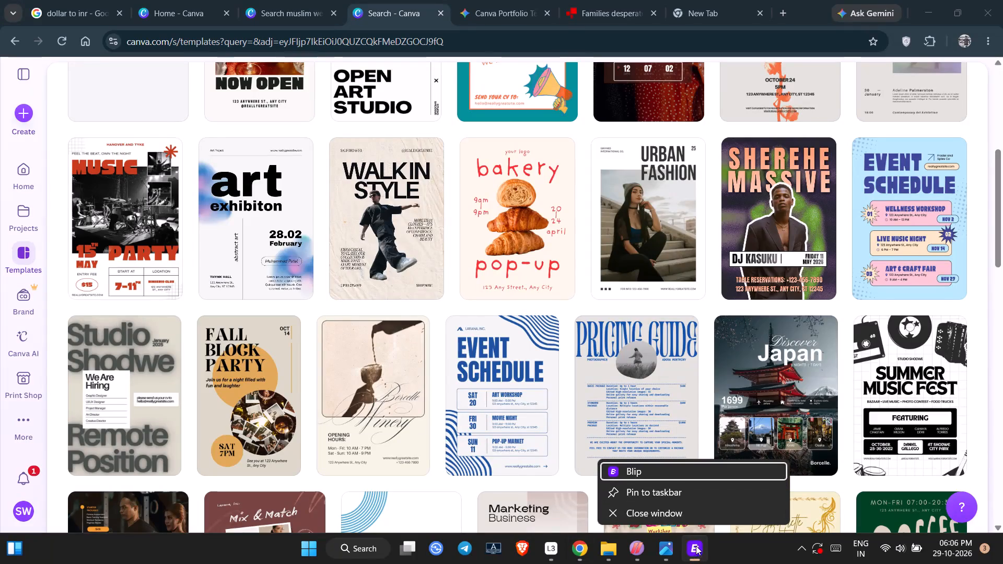
Close the Blip window and the window of the neighbouring app on the taskbar.
left_click(675, 506)
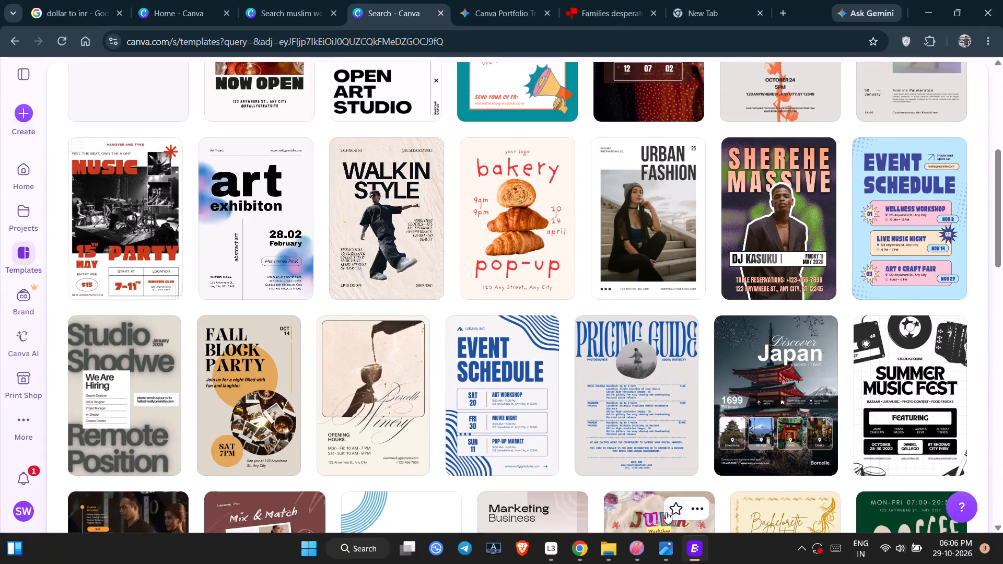
right_click(682, 556)
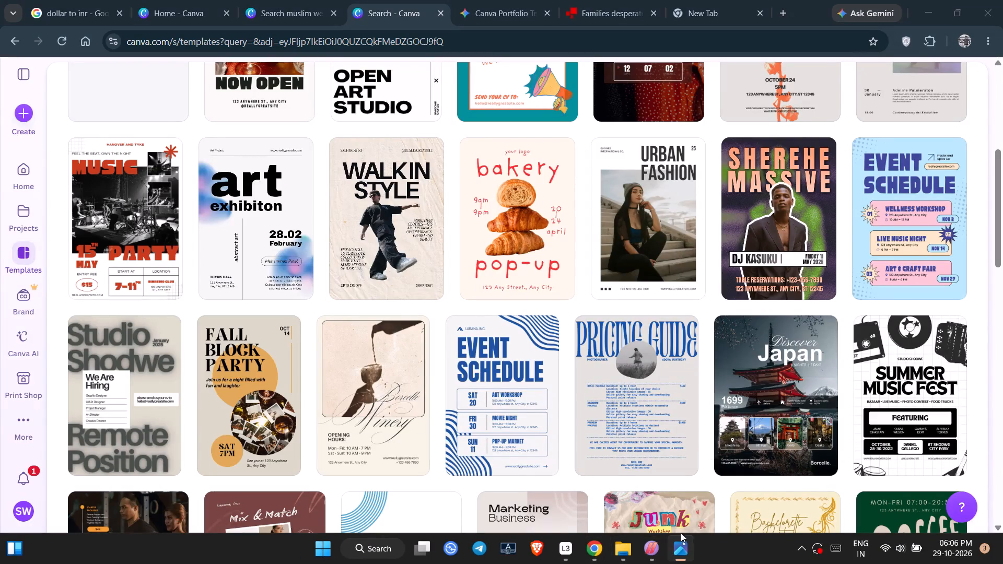
left_click(674, 512)
Check the current recording session in Loggy3 and minimise its window.
left_click(579, 553)
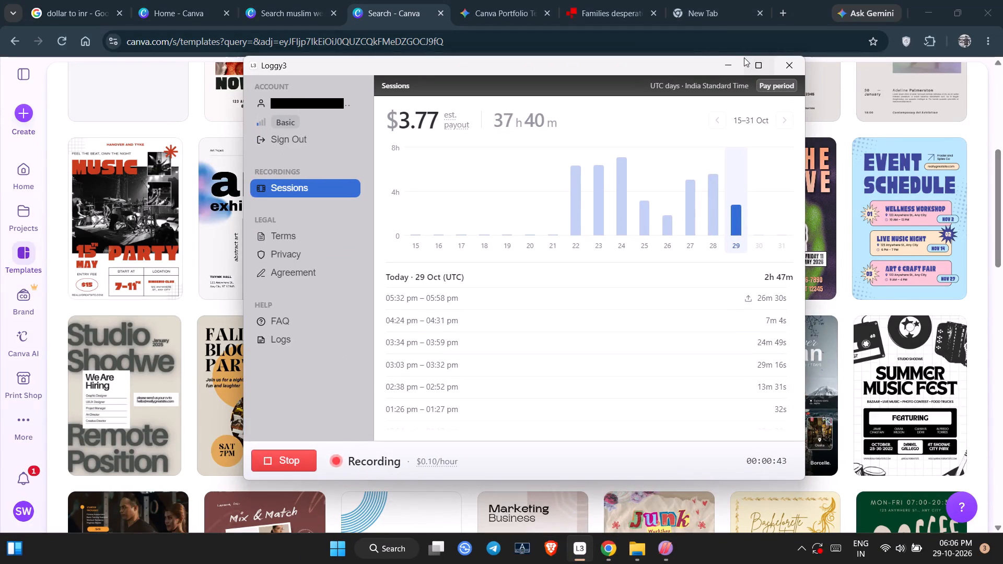
left_click(722, 70)
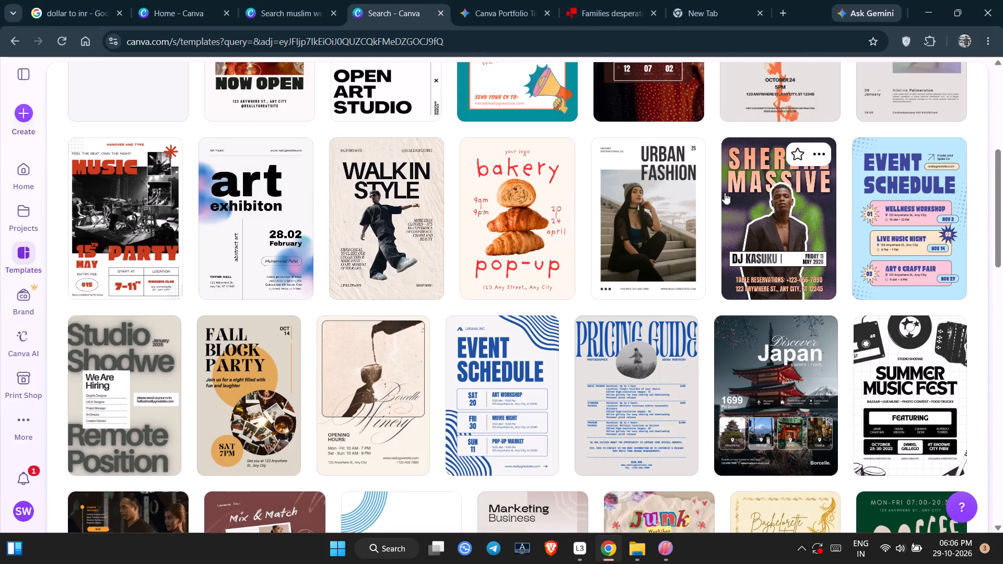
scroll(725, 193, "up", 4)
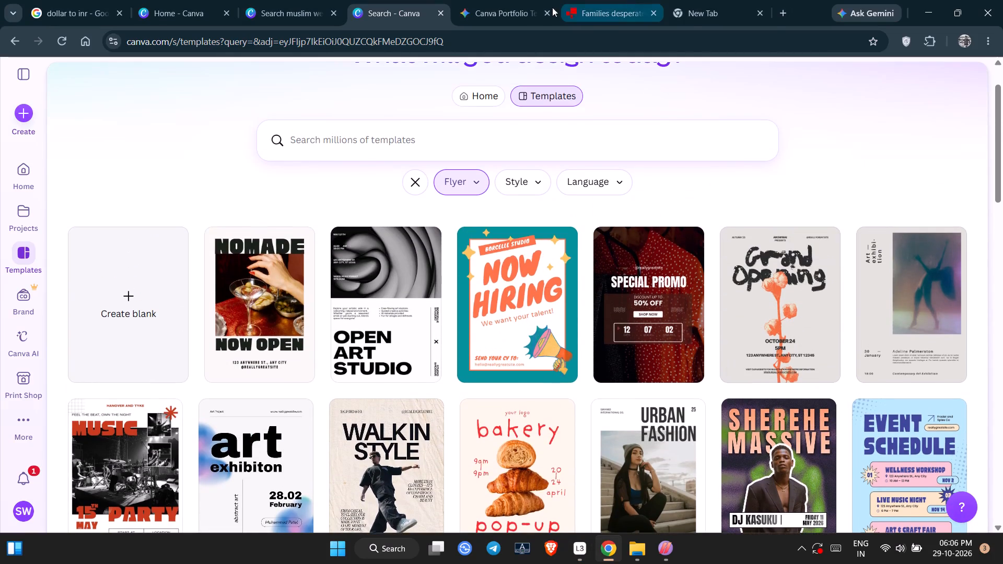
Switch to the BBC live story on the Spanish train crash and browse it from the beginning.
left_click(582, 18)
scroll(667, 190, "up", 4)
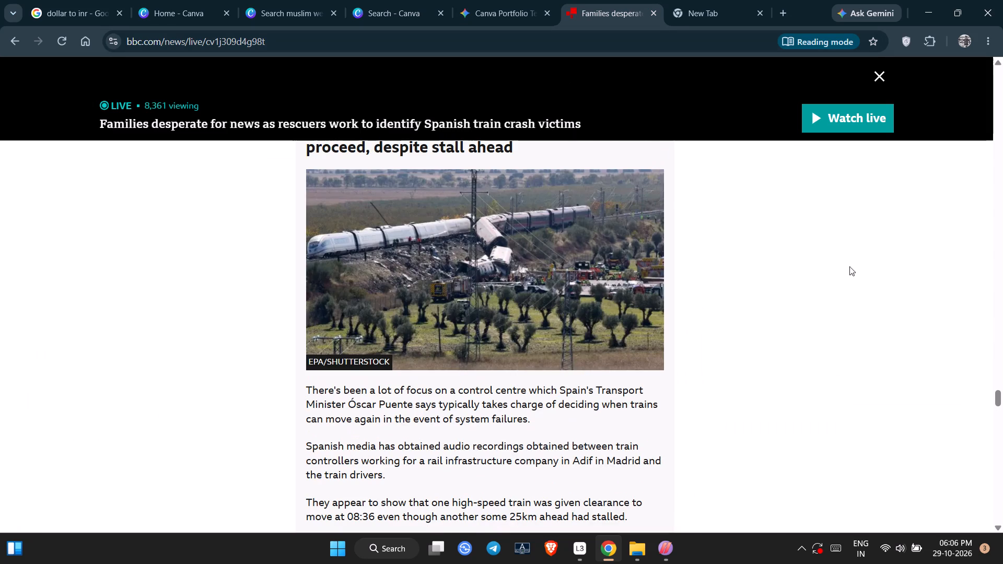
left_click_drag(997, 398, 1001, 0)
middle_click(755, 185)
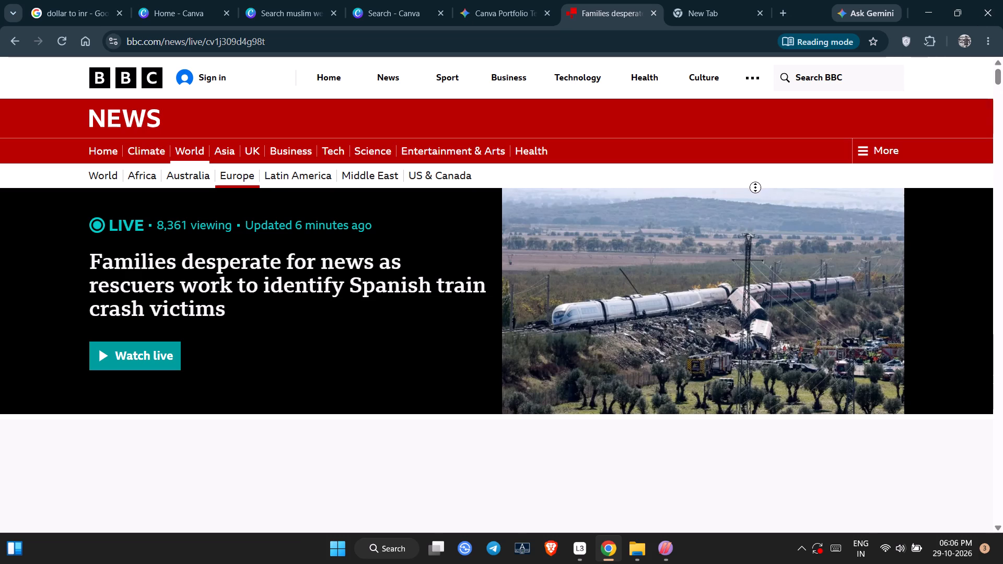
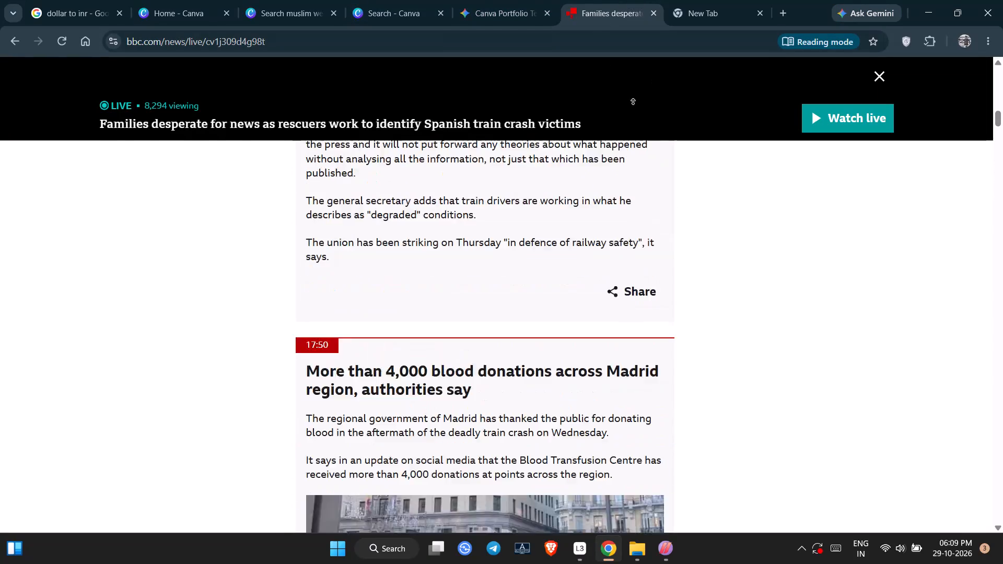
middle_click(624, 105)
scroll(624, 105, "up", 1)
Return to the Canva flyer template results and look through the designs for one to customise.
left_click(271, 17)
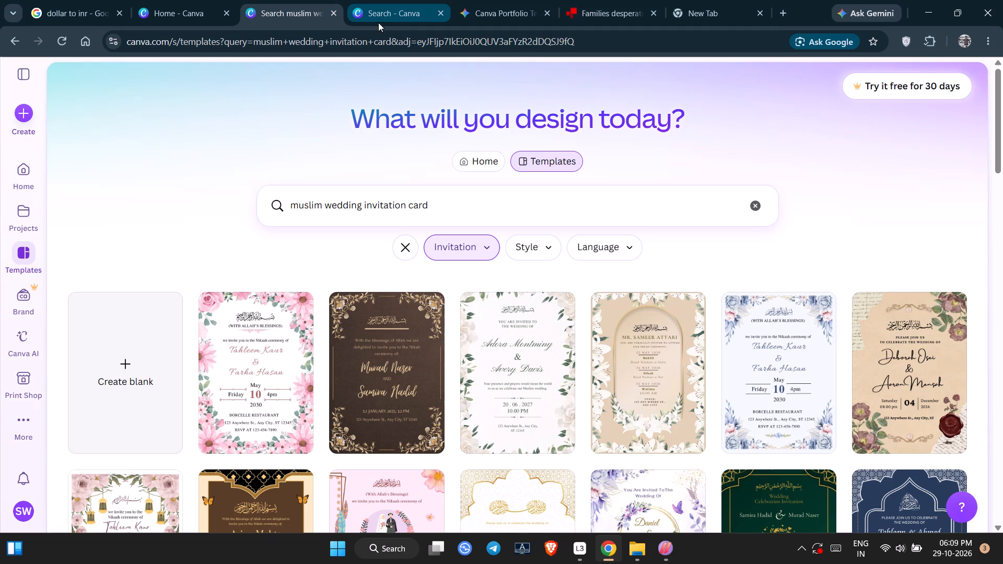
left_click(384, 8)
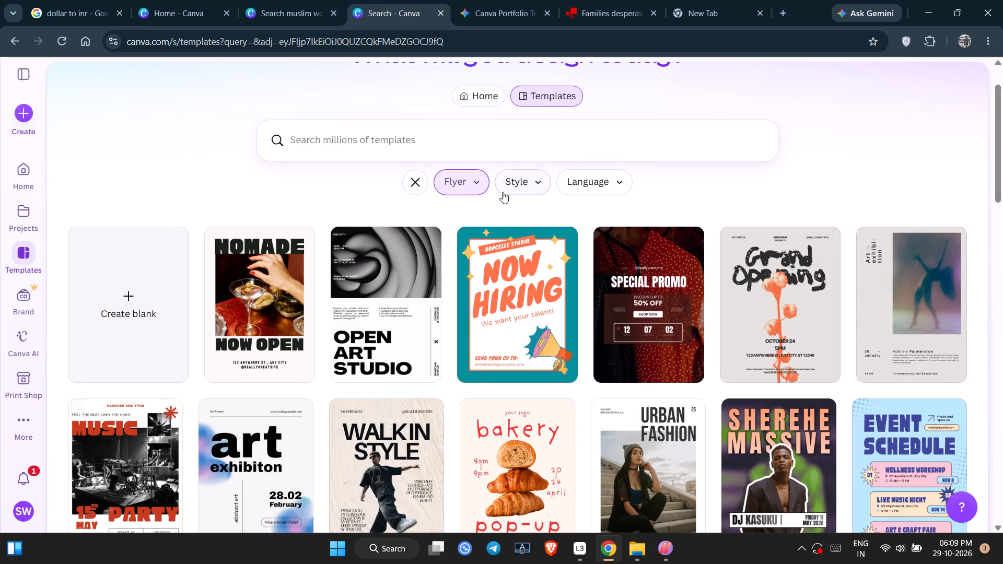
scroll(501, 233, "down", 2)
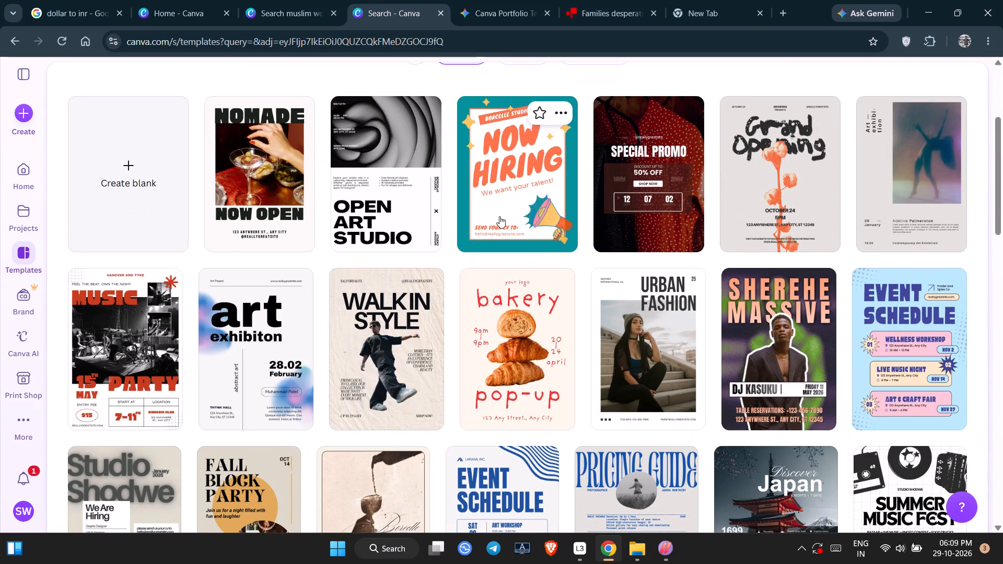
scroll(723, 392, "down", 5)
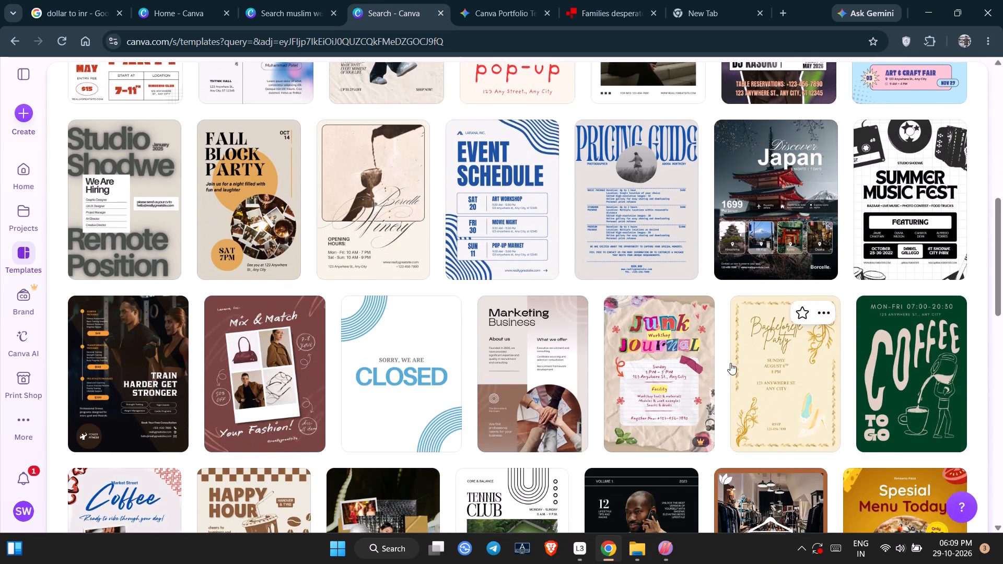
scroll(730, 363, "down", 9)
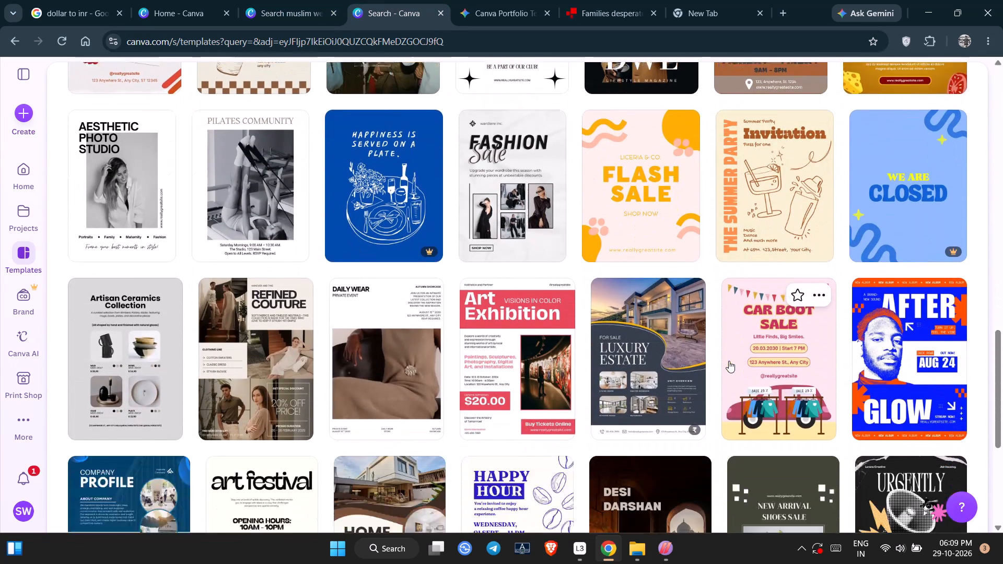
scroll(610, 369, "down", 1)
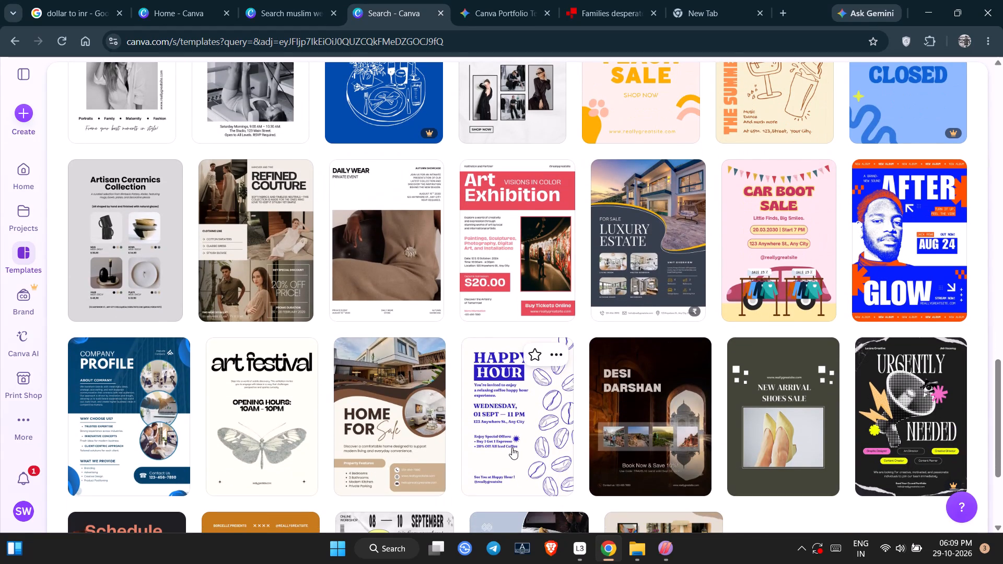
Open the Blue and White Illustrated Doodles Happy Hour Flyer template, view its preview images, and start customising it.
left_click(512, 448)
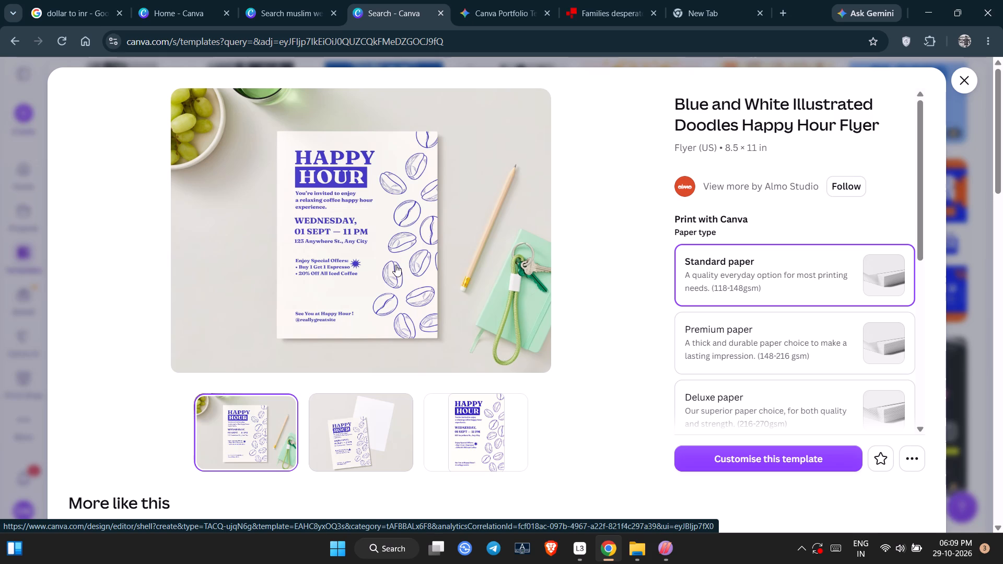
left_click(477, 446)
left_click(387, 437)
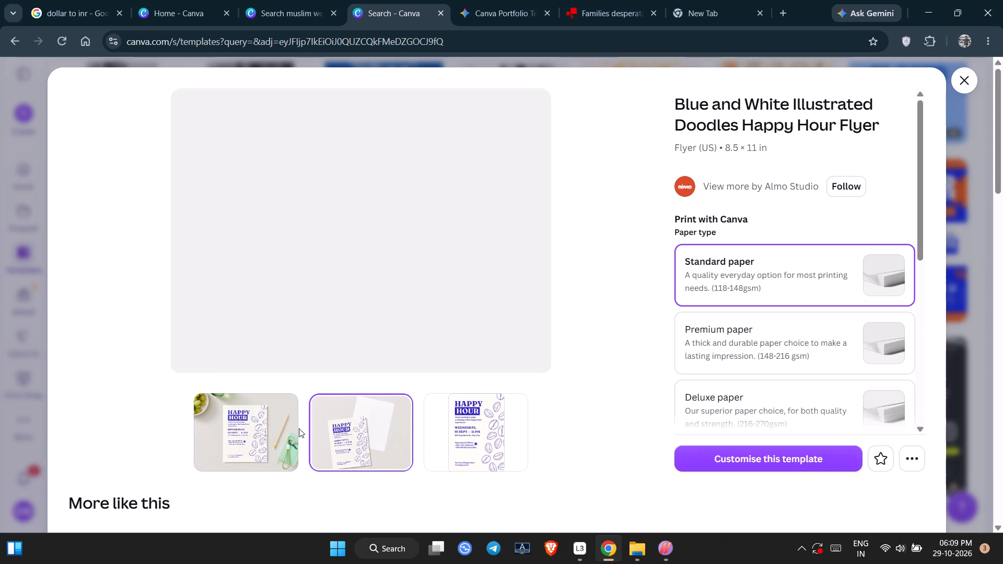
left_click(273, 424)
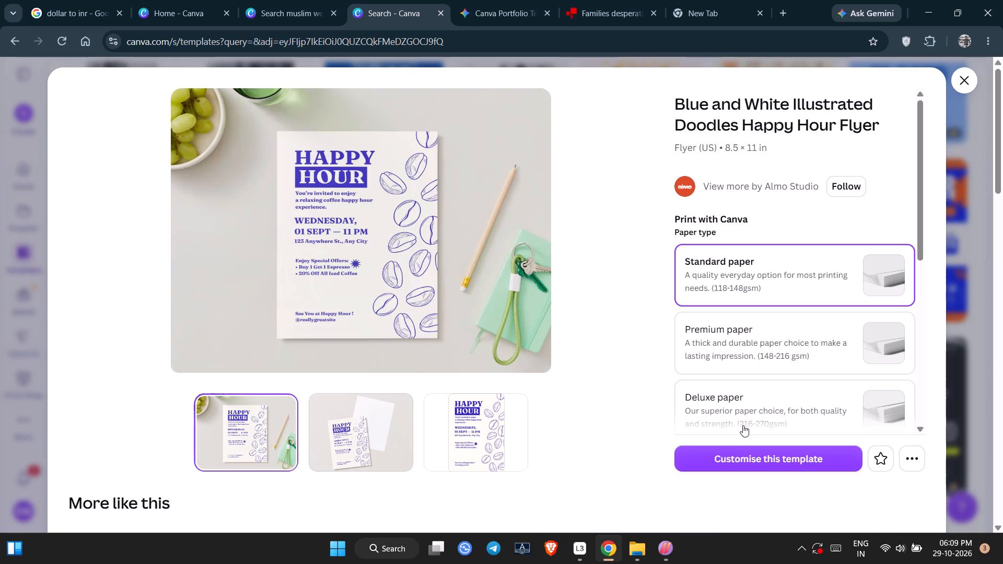
left_click(750, 466)
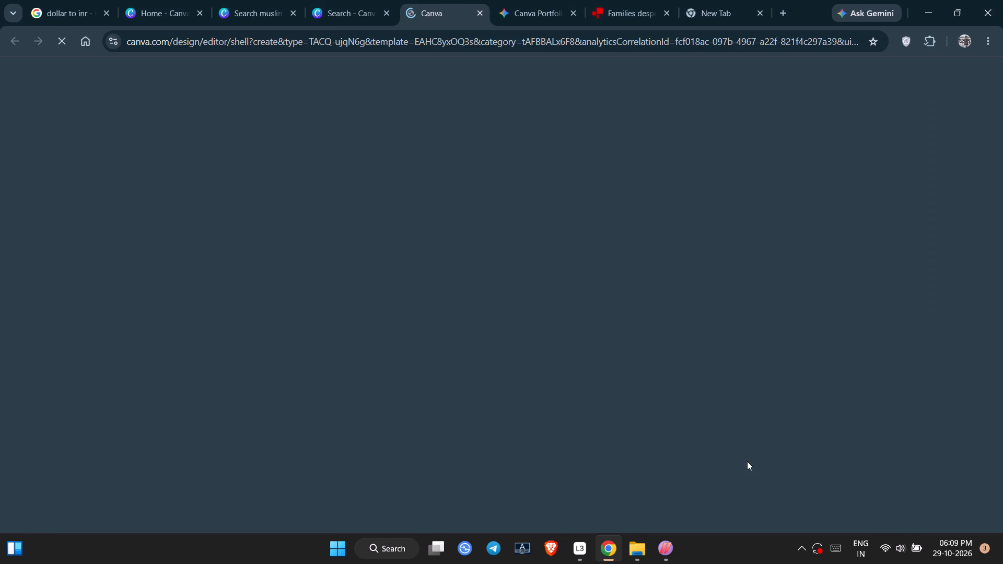
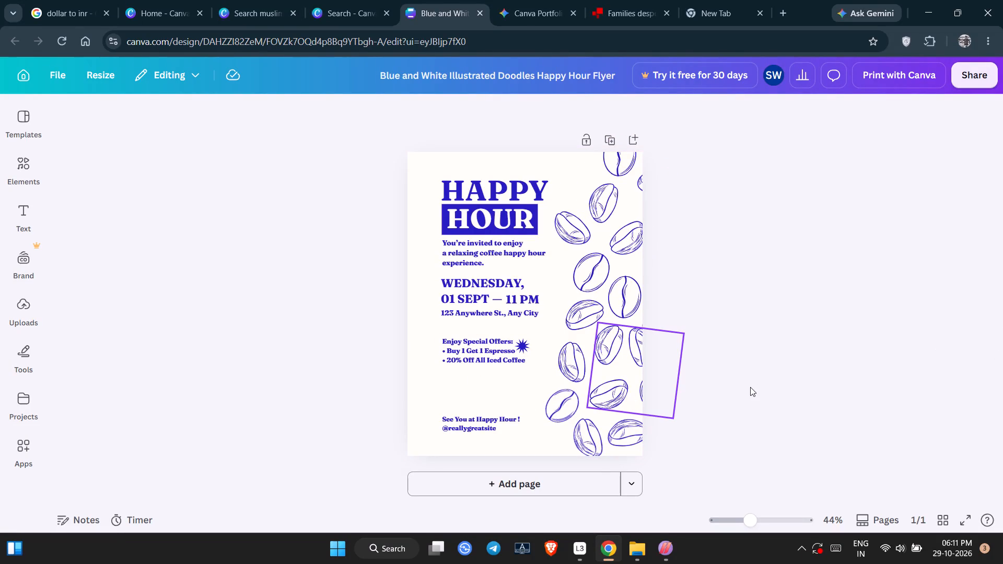
Capture a screenshot of the whole Happy Hour flyer page, cropped to its edges.
key("shift+super+s")
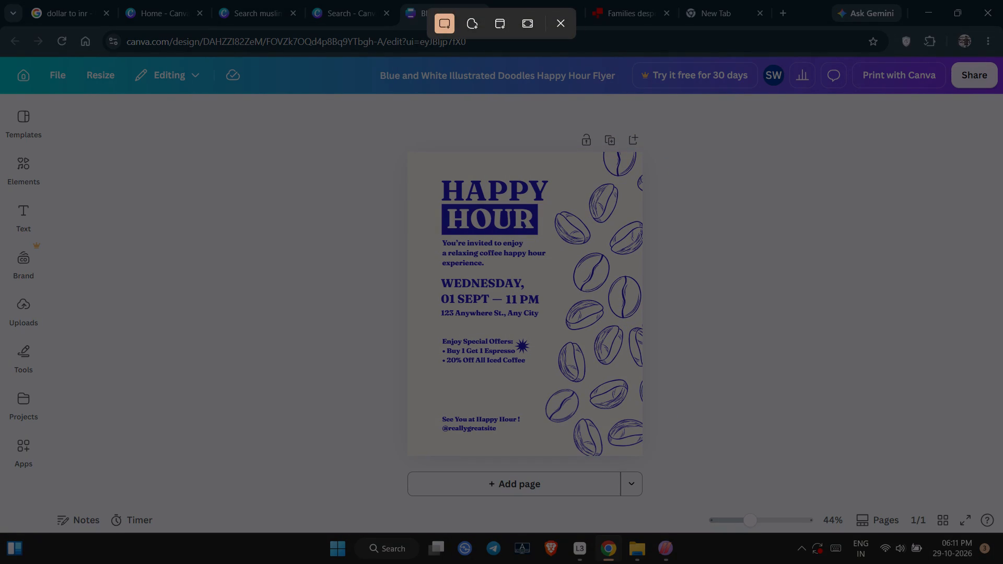
left_click_drag(407, 151, 558, 426)
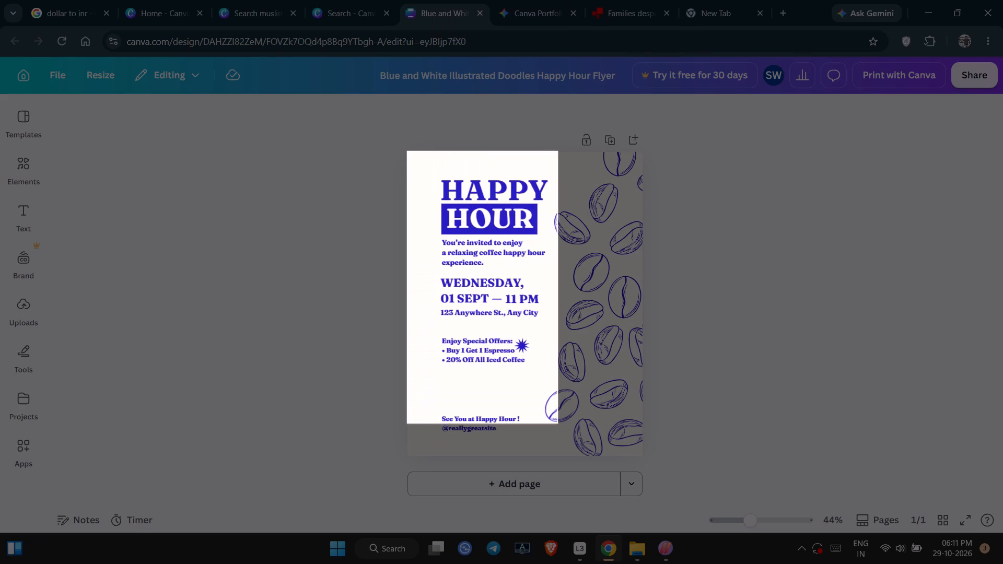
left_click_drag(558, 426, 644, 456)
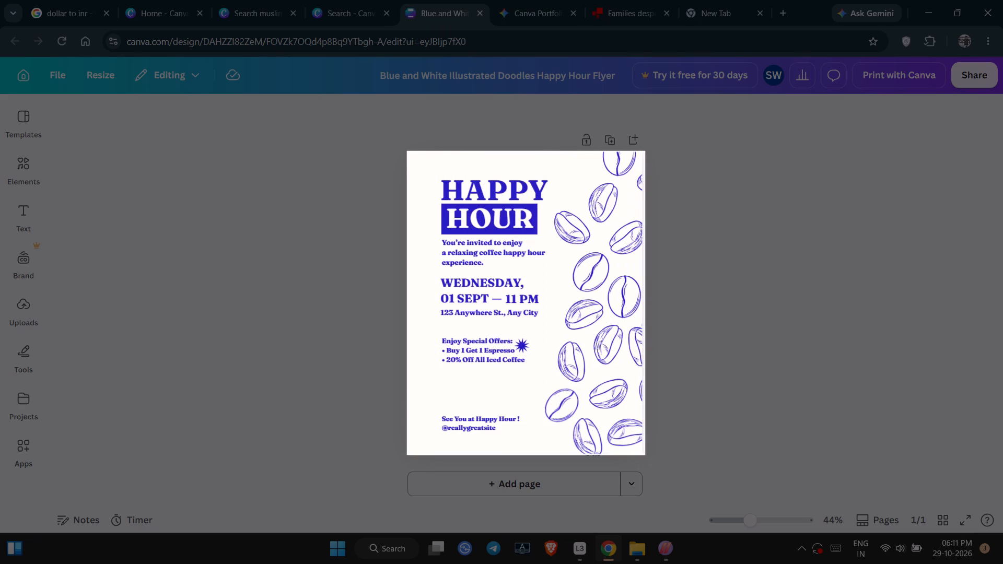
left_click_drag(644, 456, 642, 454)
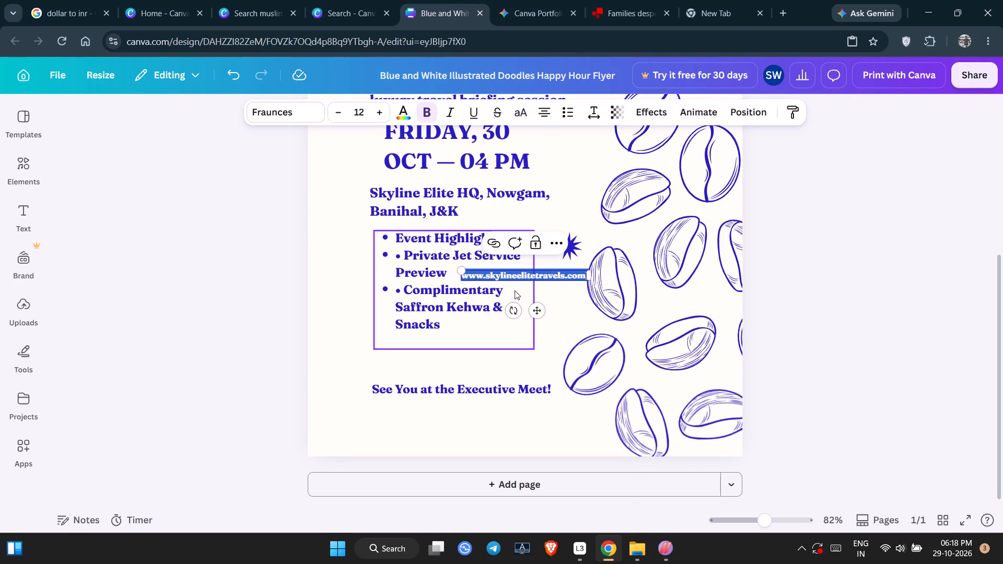
left_click_drag(537, 310, 470, 458)
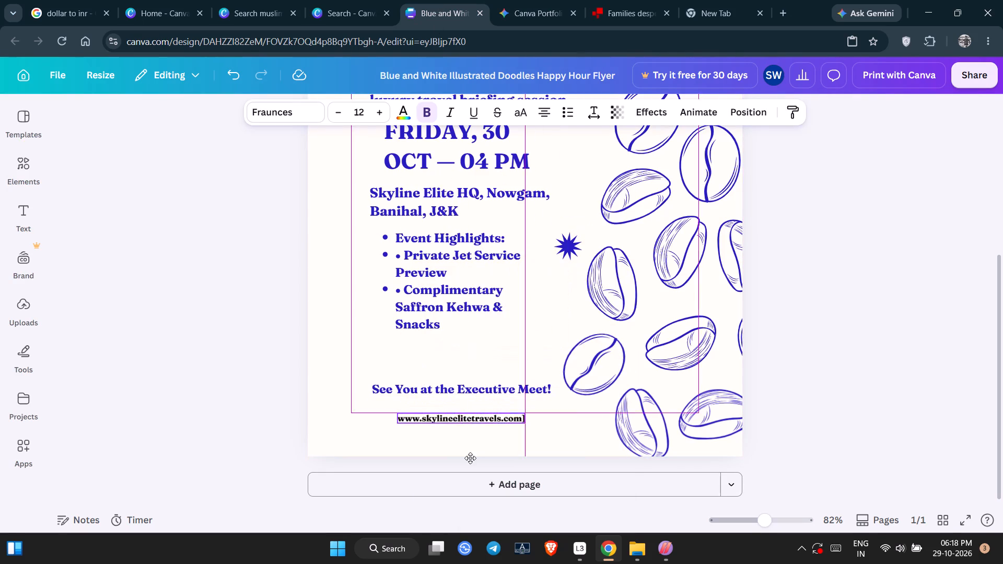
left_click_drag(470, 458, 462, 451)
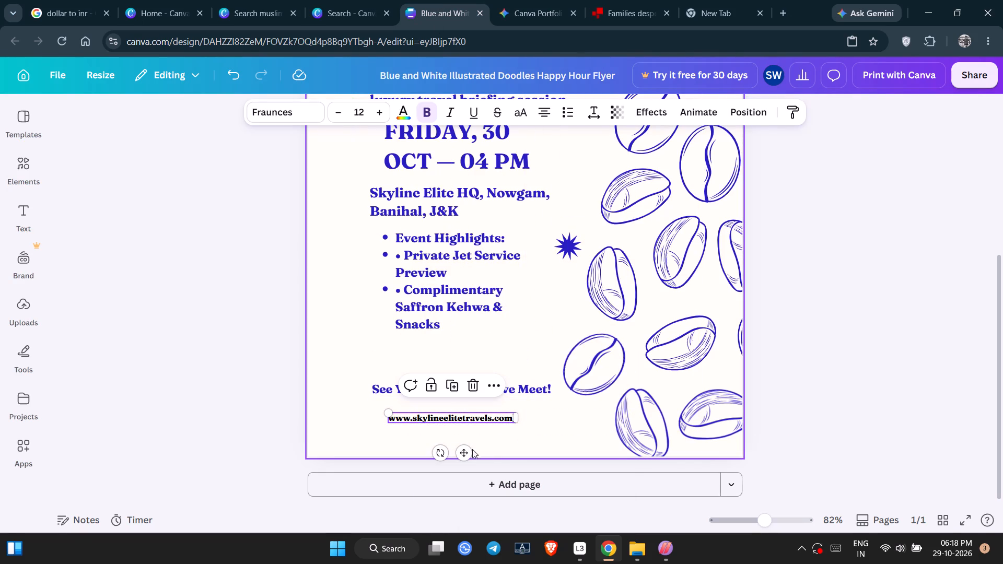
left_click(806, 352)
Set the website line's font size to 15 and colour it dark blue like the flyer's other text.
left_click(497, 421)
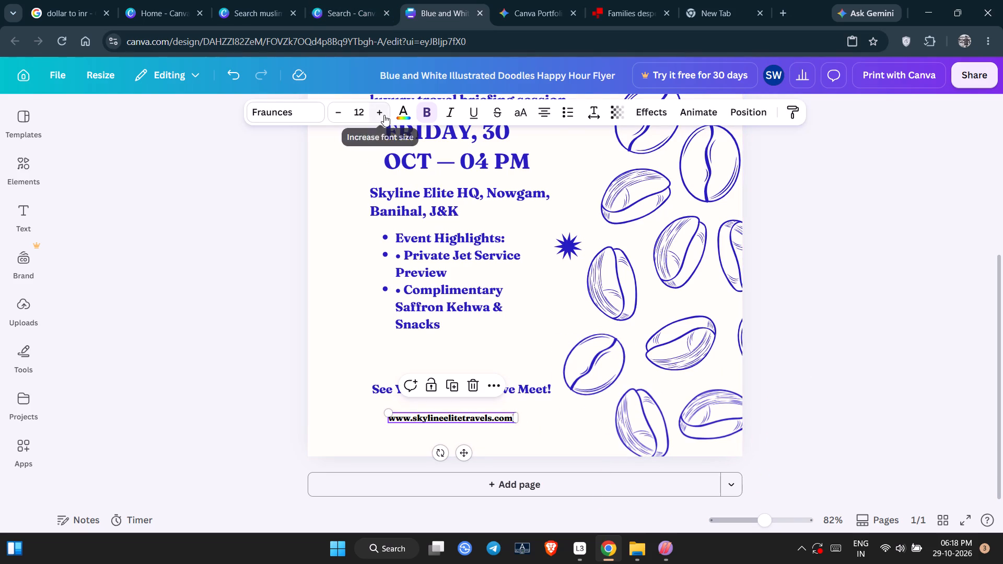
triple_click(383, 114)
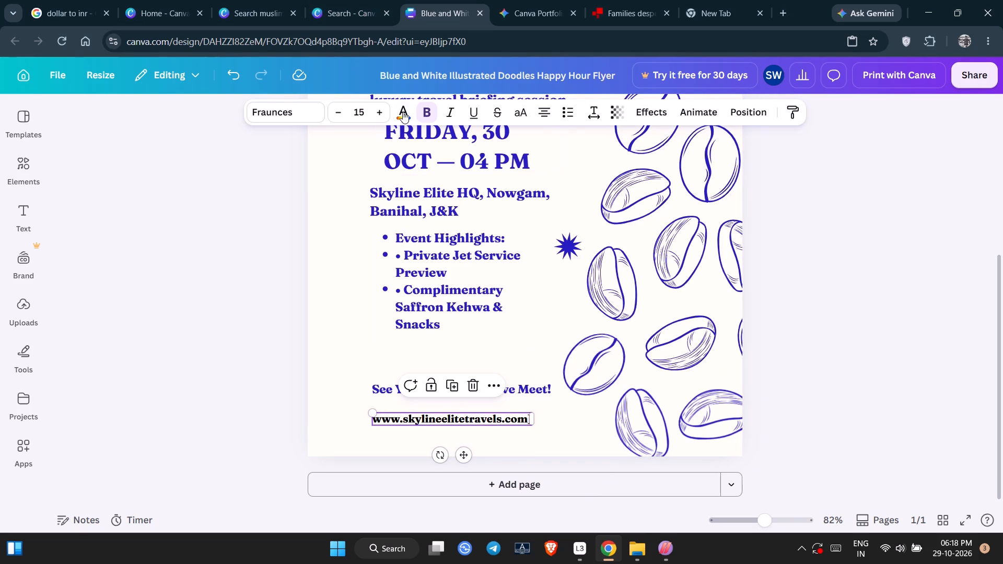
left_click(401, 112)
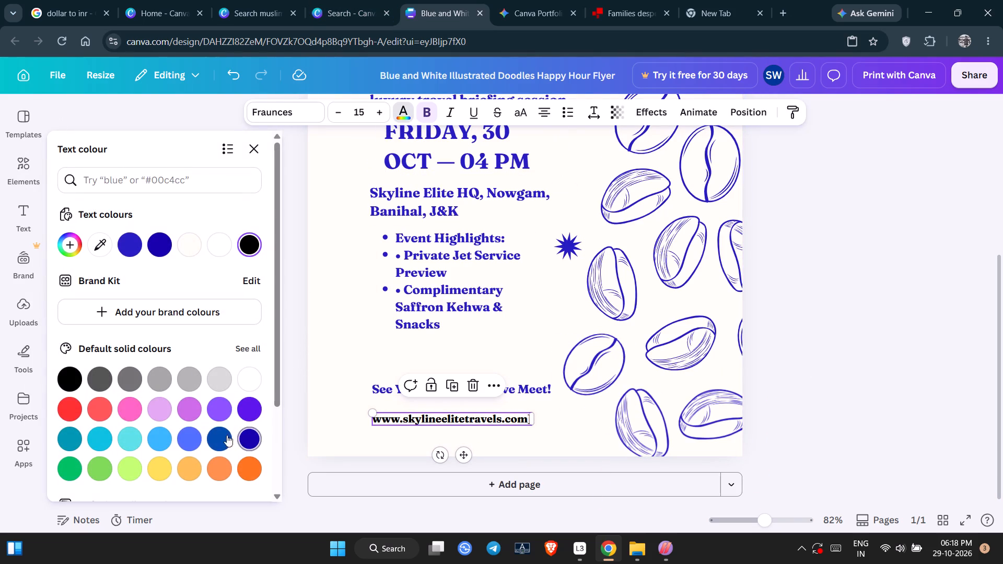
left_click(215, 435)
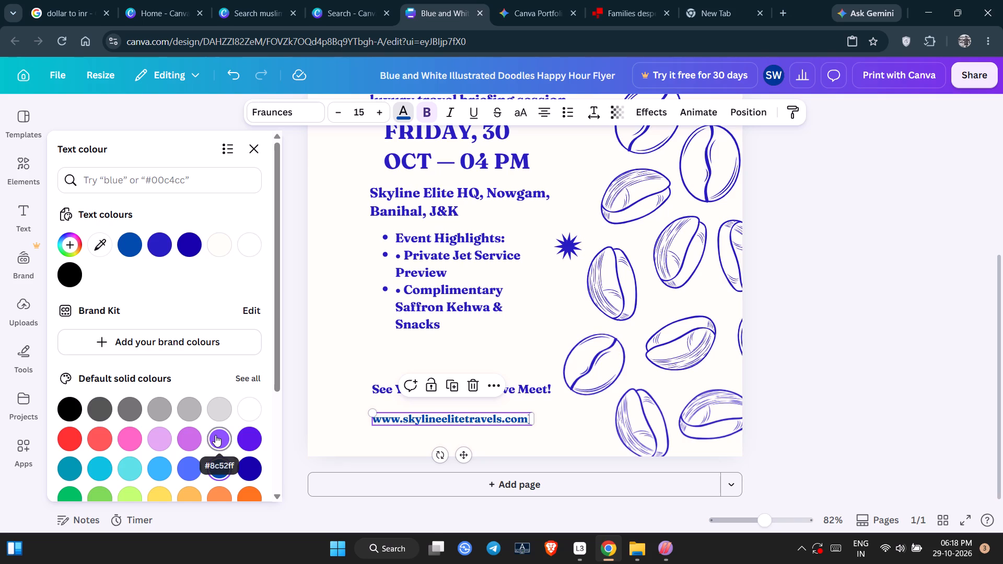
left_click(253, 461)
left_click(810, 292)
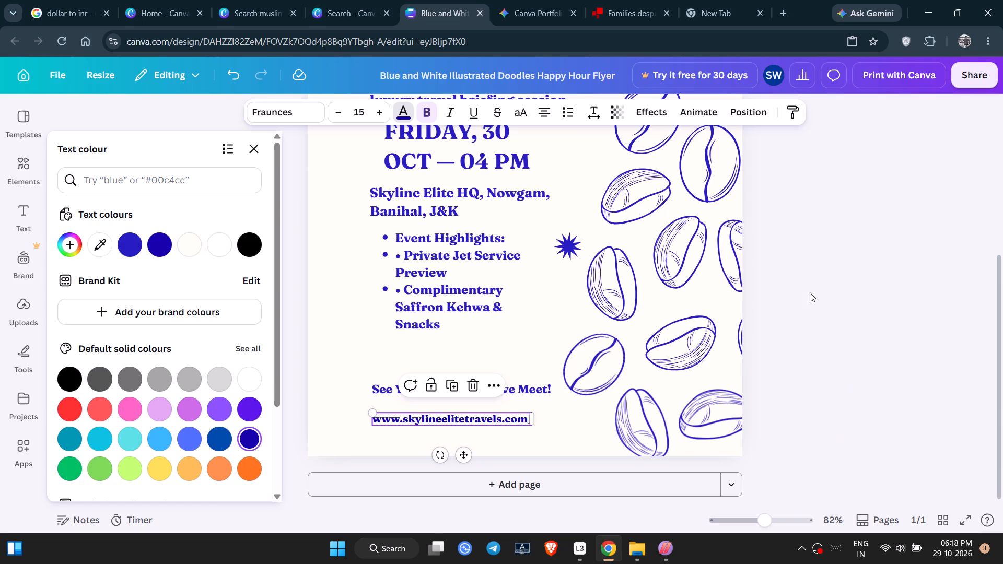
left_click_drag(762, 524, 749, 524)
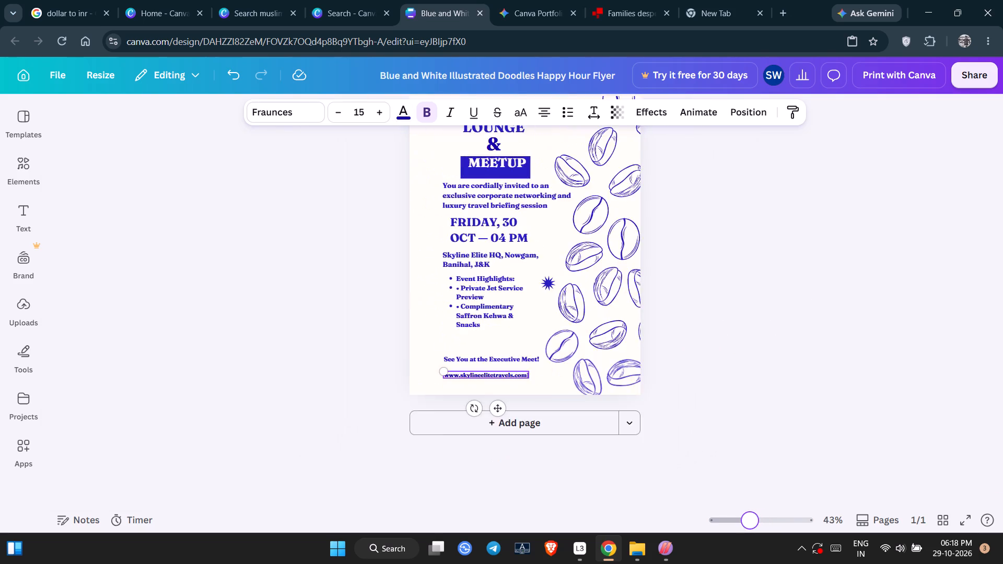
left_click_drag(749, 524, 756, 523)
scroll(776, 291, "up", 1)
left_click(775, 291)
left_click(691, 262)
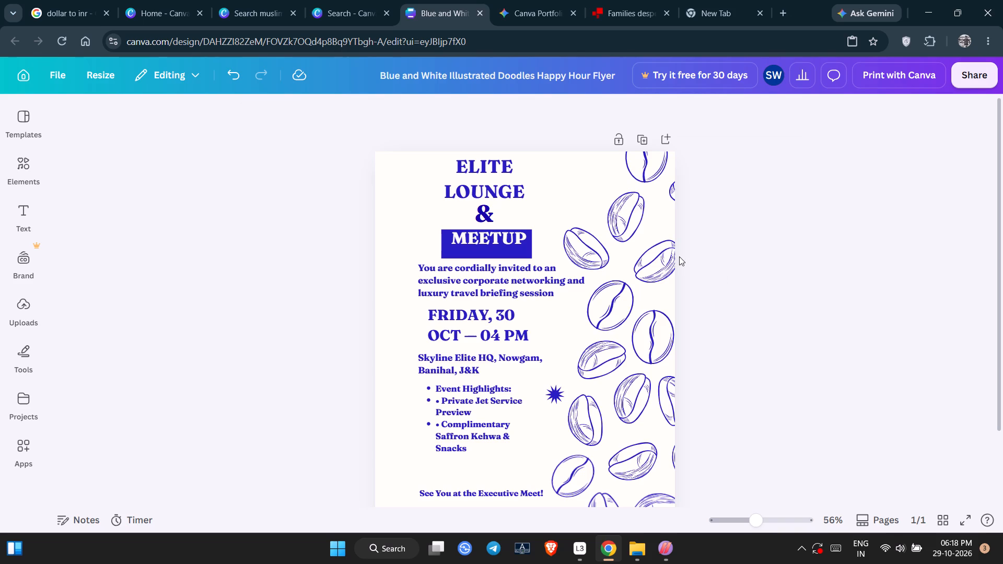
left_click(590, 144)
Restyle the flyer page with the light-blue style that uses Arsenal and Radley fonts and orange and slate-blue accents.
left_click(375, 193)
left_click(385, 195)
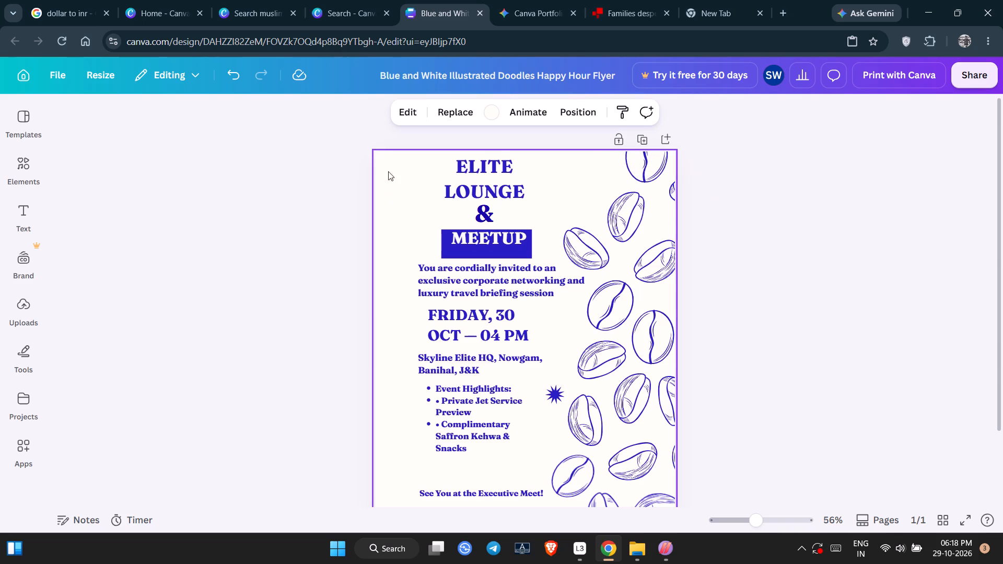
left_click(409, 112)
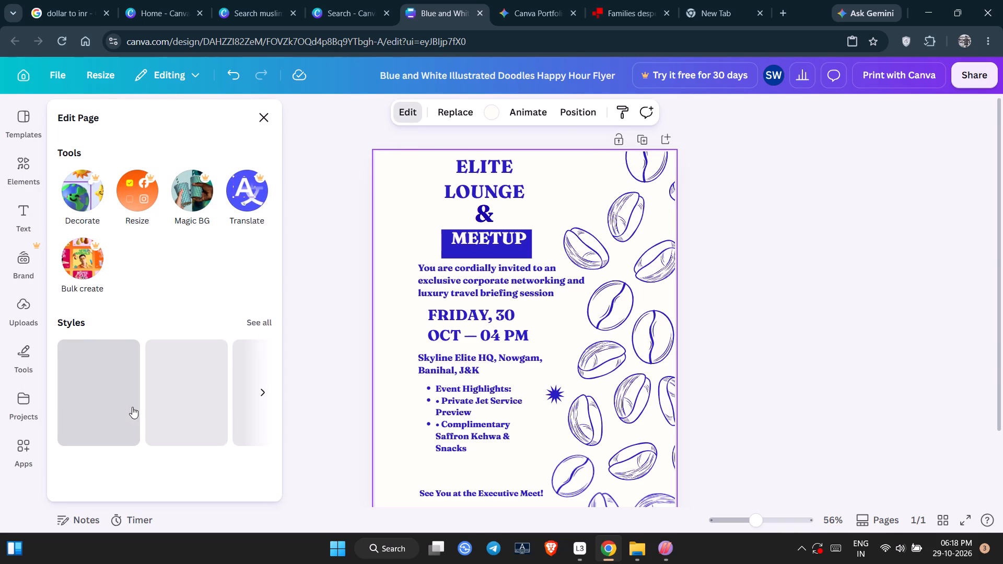
scroll(115, 383, "down", 3)
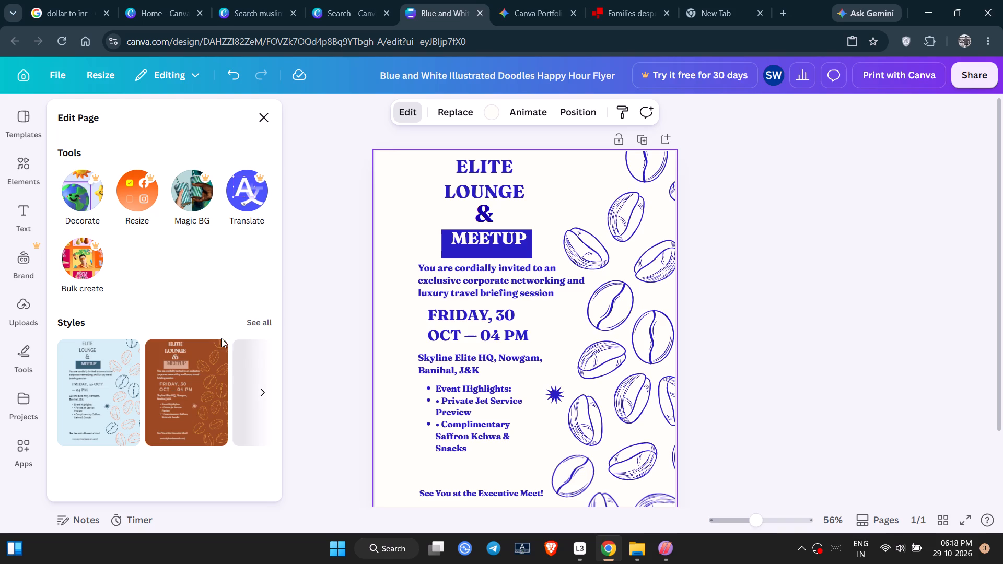
scroll(158, 366, "down", 3)
scroll(156, 375, "up", 3)
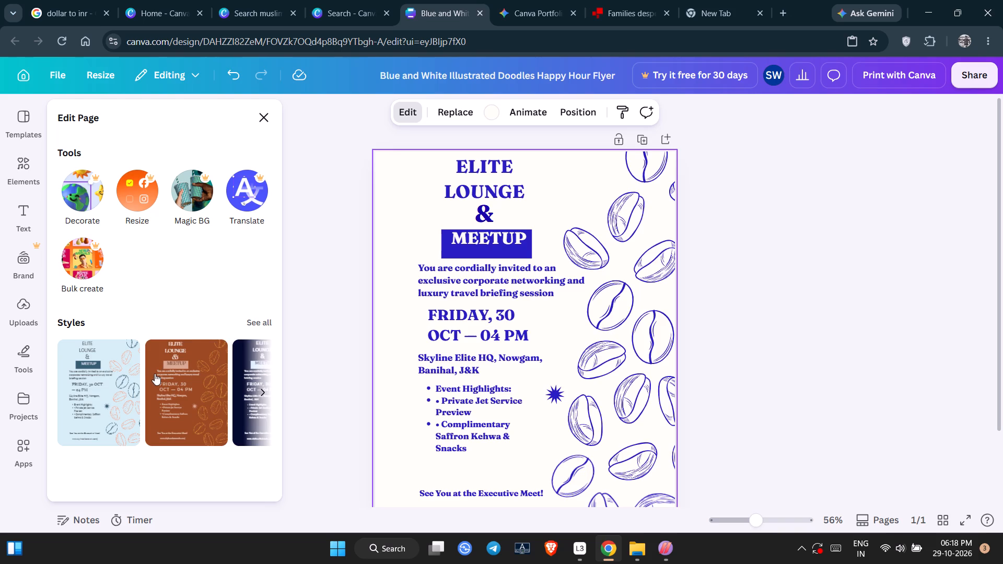
scroll(155, 373, "up", 3)
scroll(155, 373, "down", 1)
left_click(254, 322)
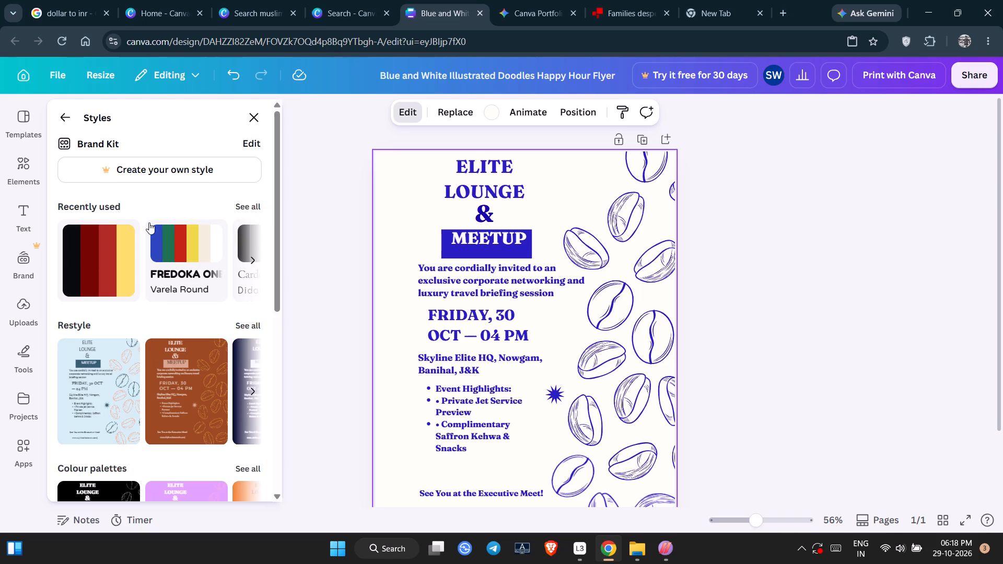
left_click(87, 359)
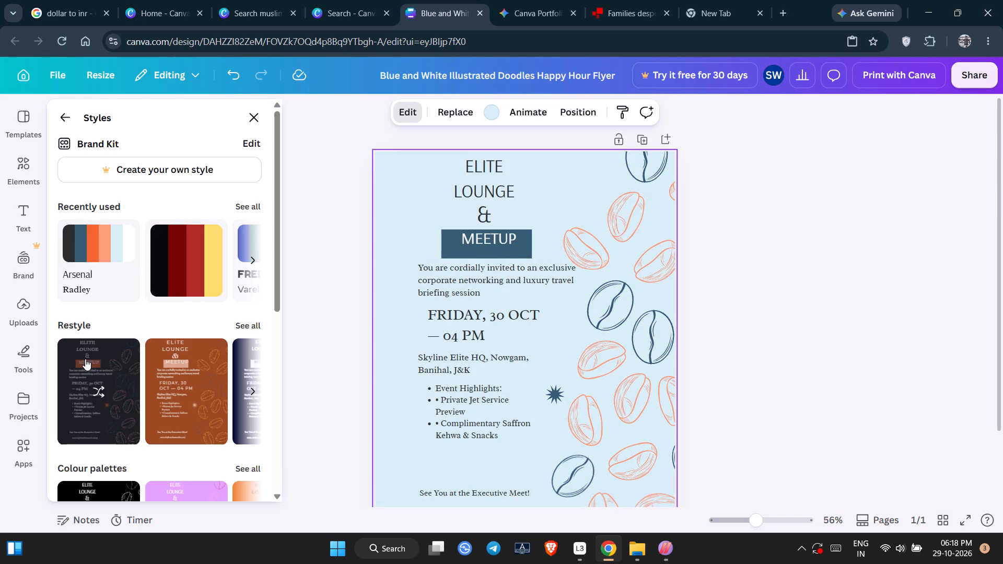
left_click(853, 385)
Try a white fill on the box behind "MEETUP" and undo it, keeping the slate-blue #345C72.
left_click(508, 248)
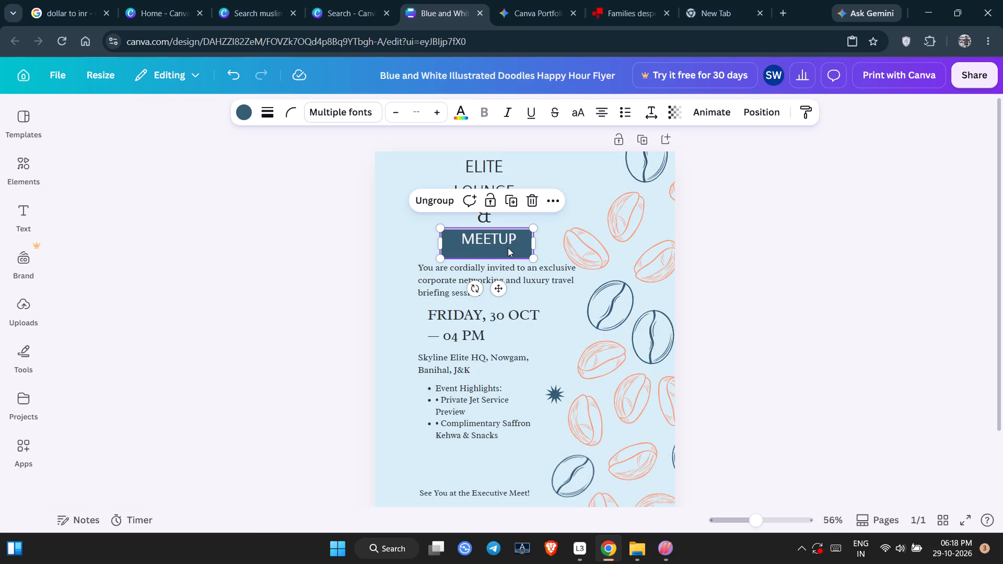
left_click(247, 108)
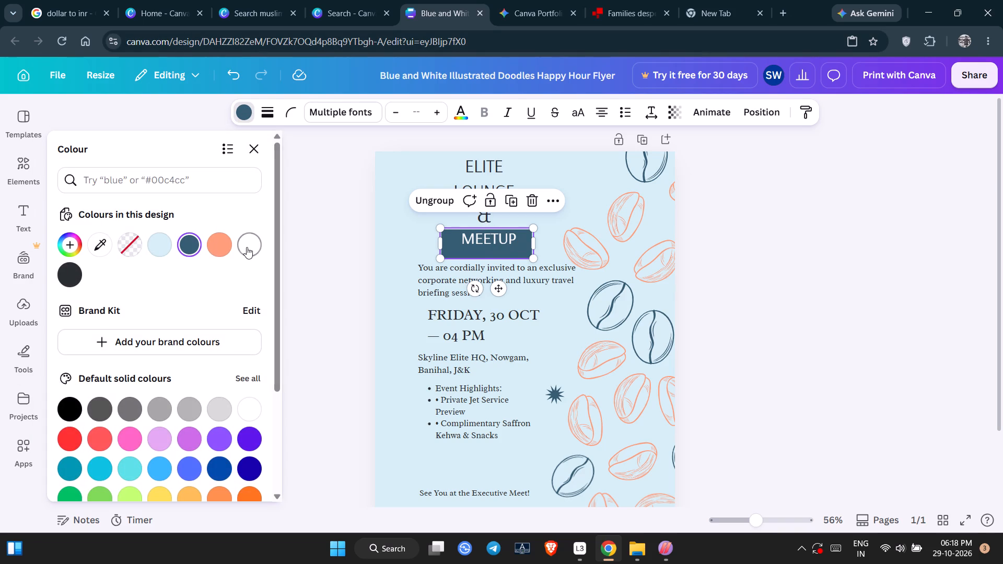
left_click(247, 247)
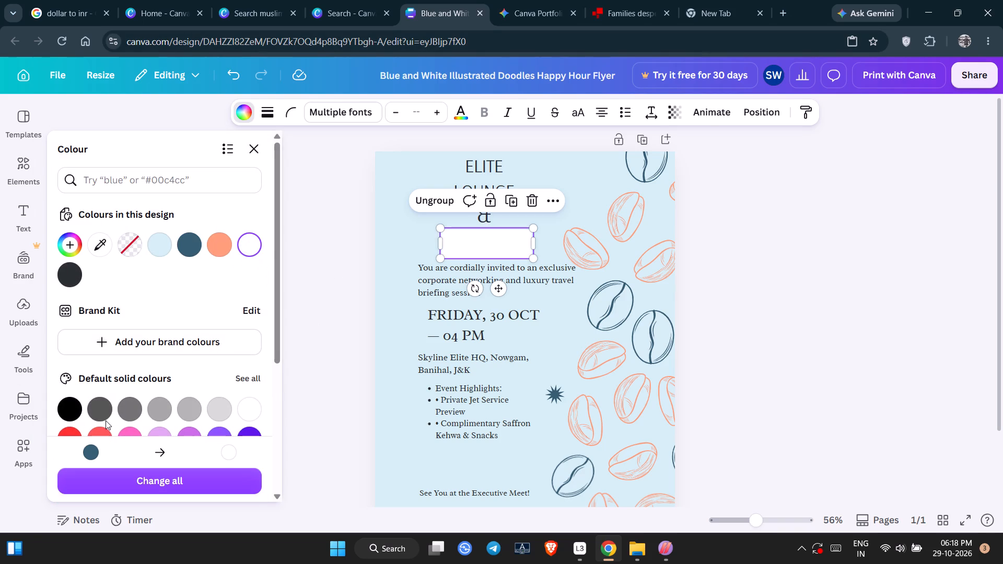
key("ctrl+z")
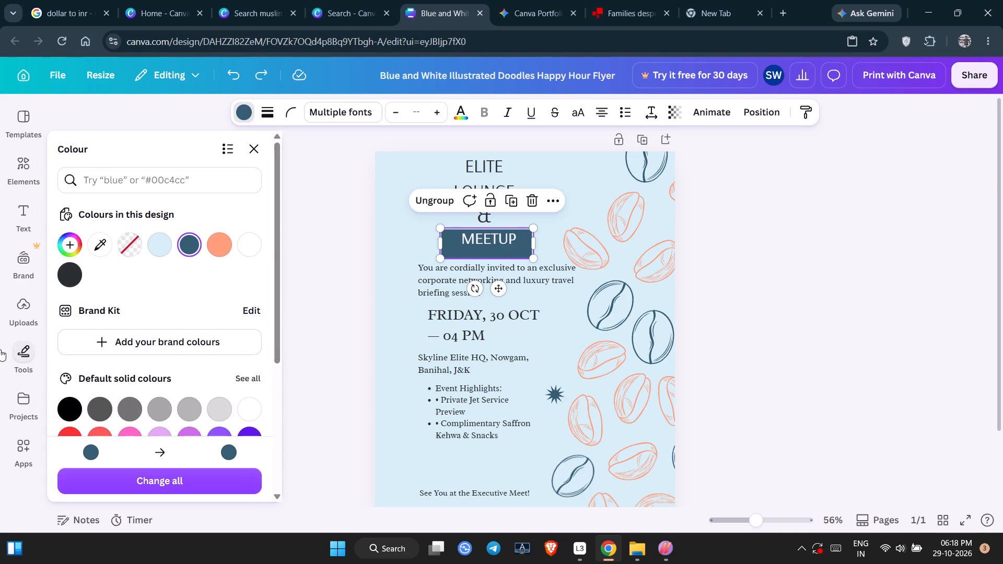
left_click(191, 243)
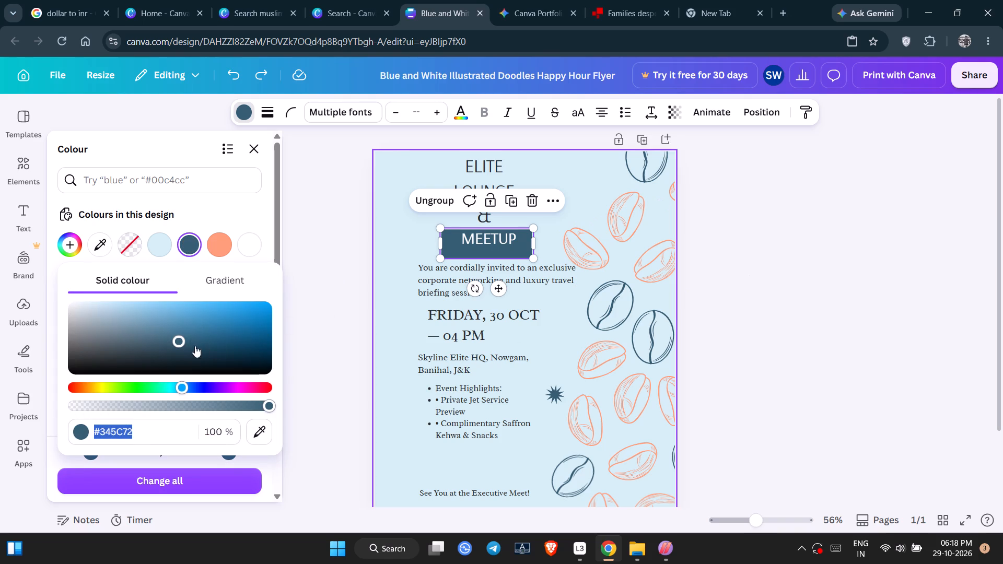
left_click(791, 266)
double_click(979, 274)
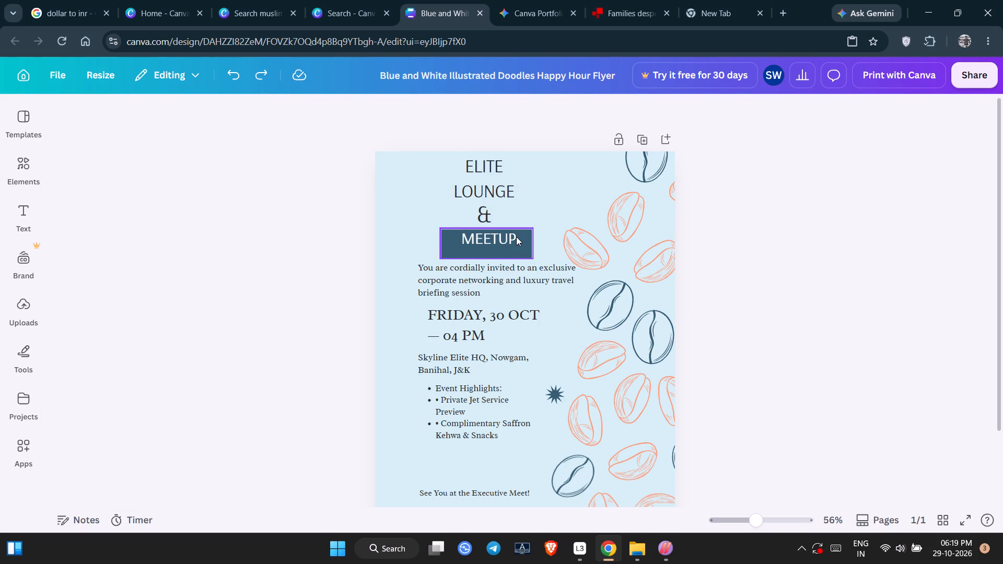
Separate "MEETUP" from its slate-blue box, move the box off the page, and place the text beneath the "&".
left_click_drag(516, 237, 522, 240)
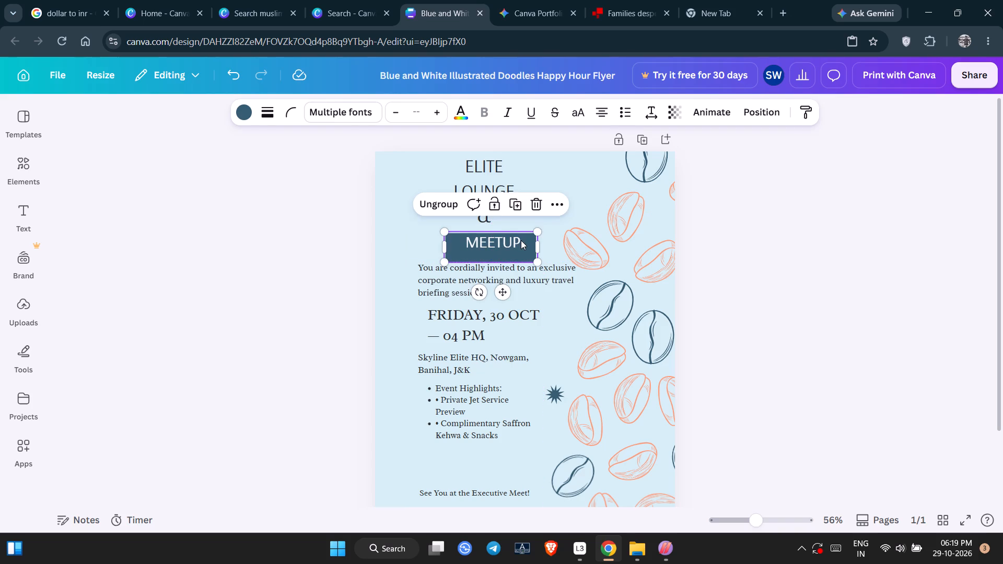
left_click(520, 241)
left_click_drag(520, 241, 456, 203)
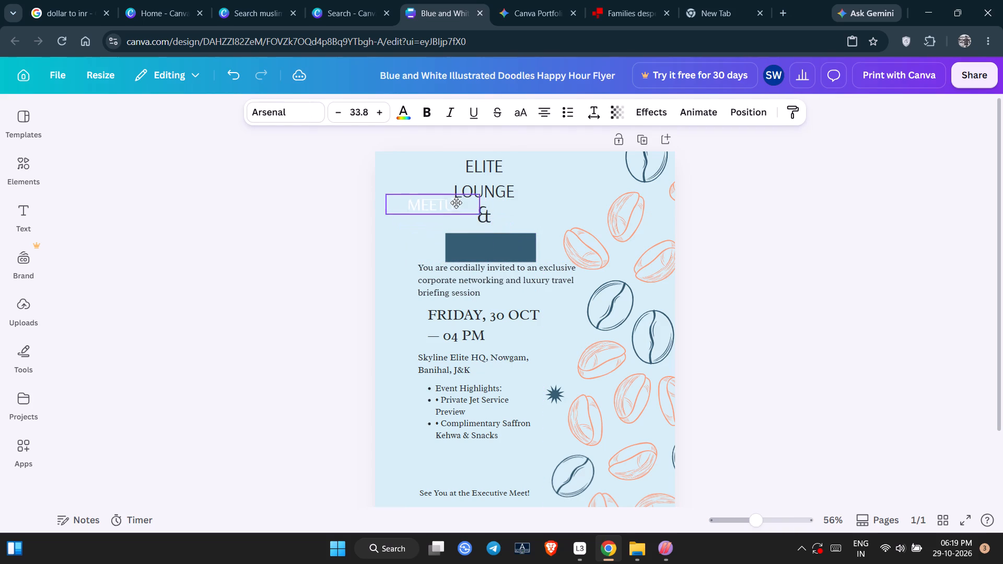
left_click_drag(456, 203, 457, 203)
left_click_drag(494, 249, 675, 250)
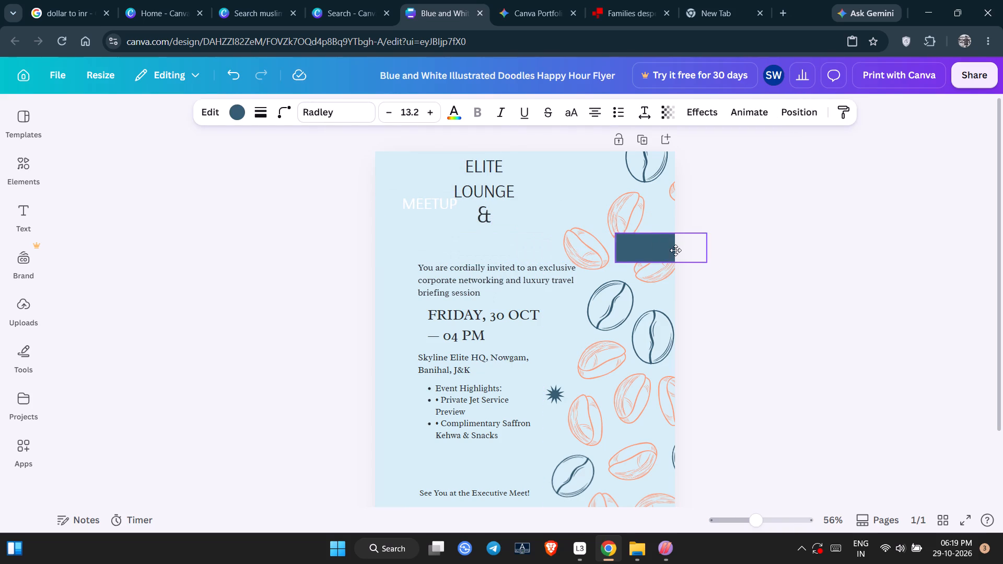
left_click_drag(675, 250, 836, 265)
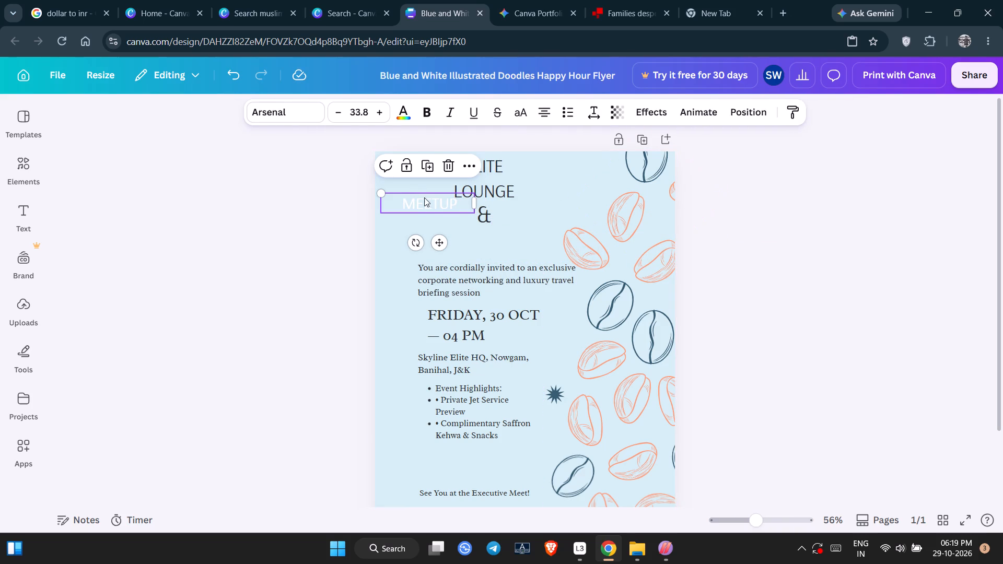
left_click_drag(430, 203, 487, 242)
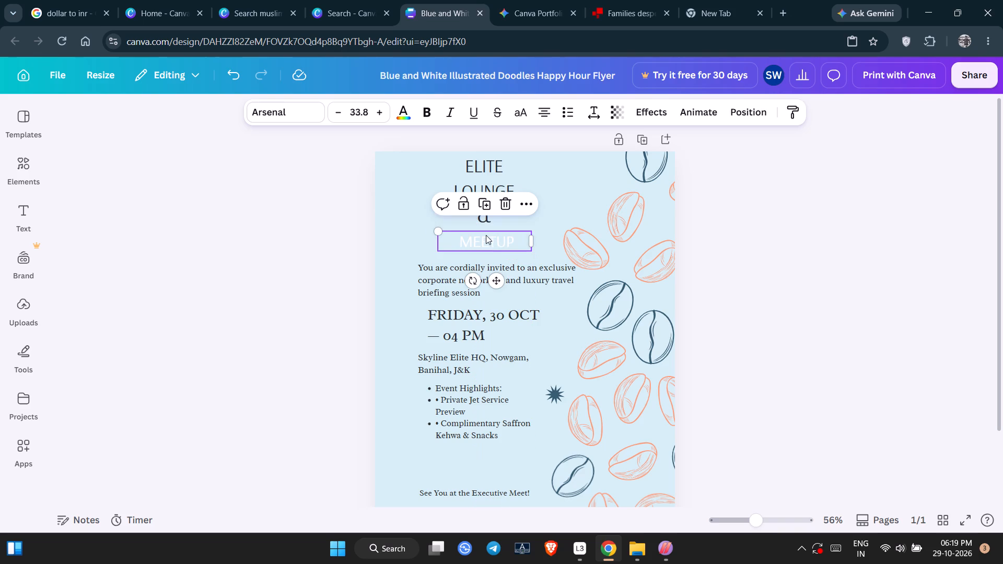
Colour the "MEETUP" text dark charcoal like the rest of the flyer's heading.
left_click(404, 114)
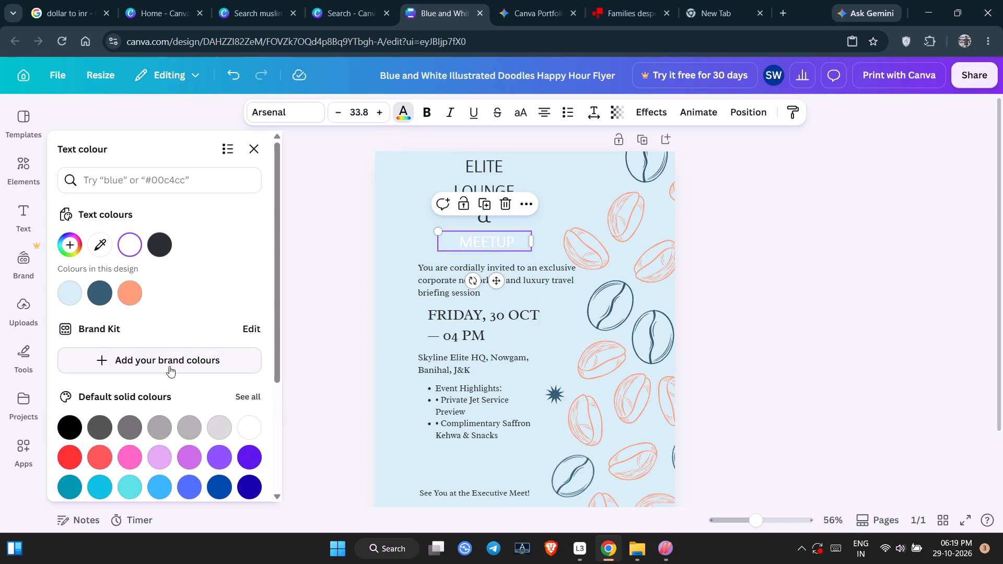
left_click(158, 250)
left_click(938, 316)
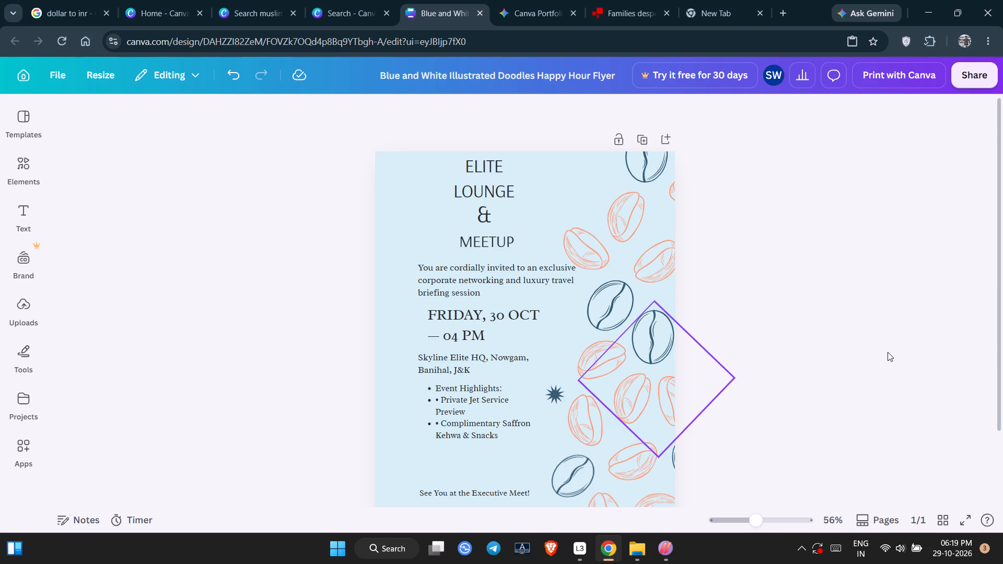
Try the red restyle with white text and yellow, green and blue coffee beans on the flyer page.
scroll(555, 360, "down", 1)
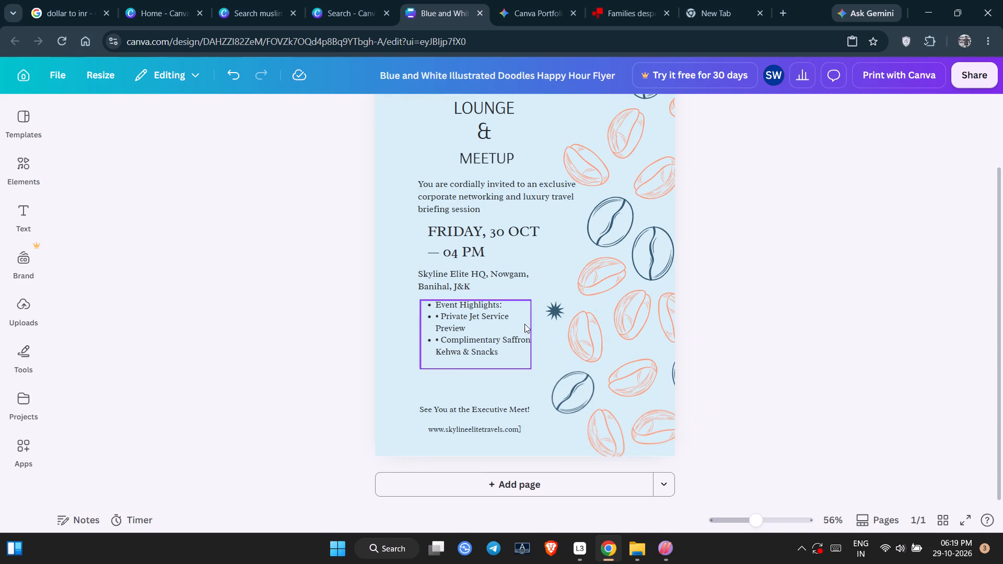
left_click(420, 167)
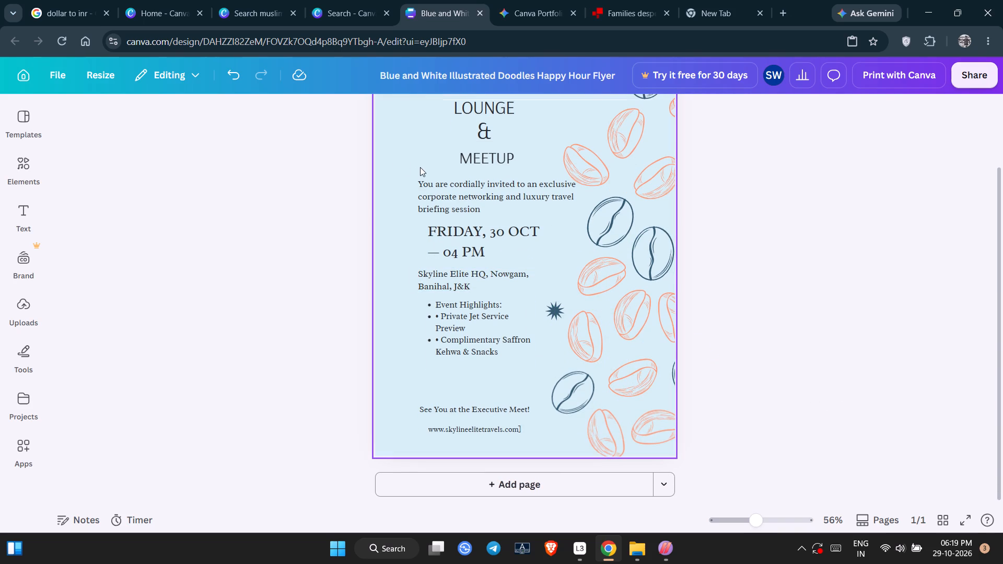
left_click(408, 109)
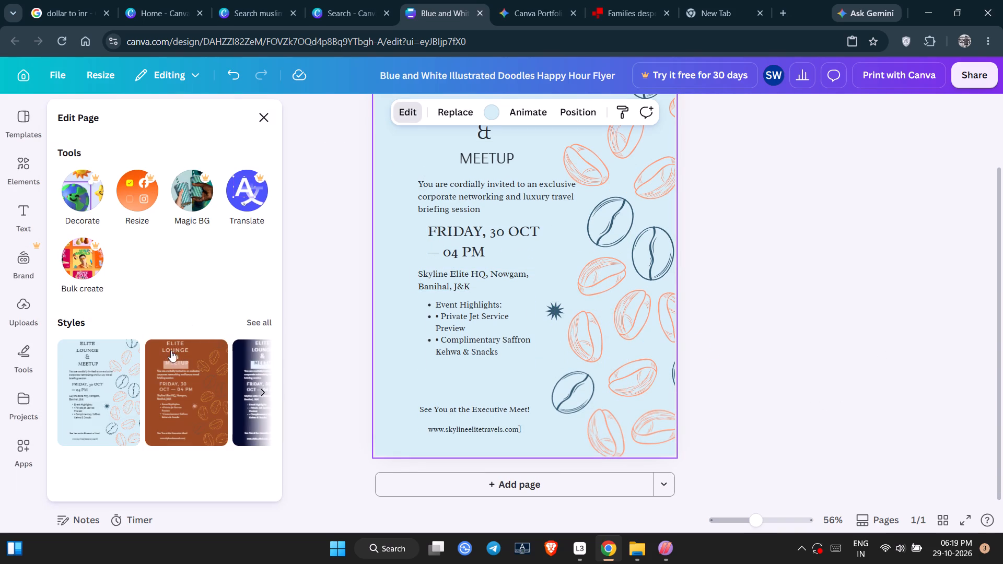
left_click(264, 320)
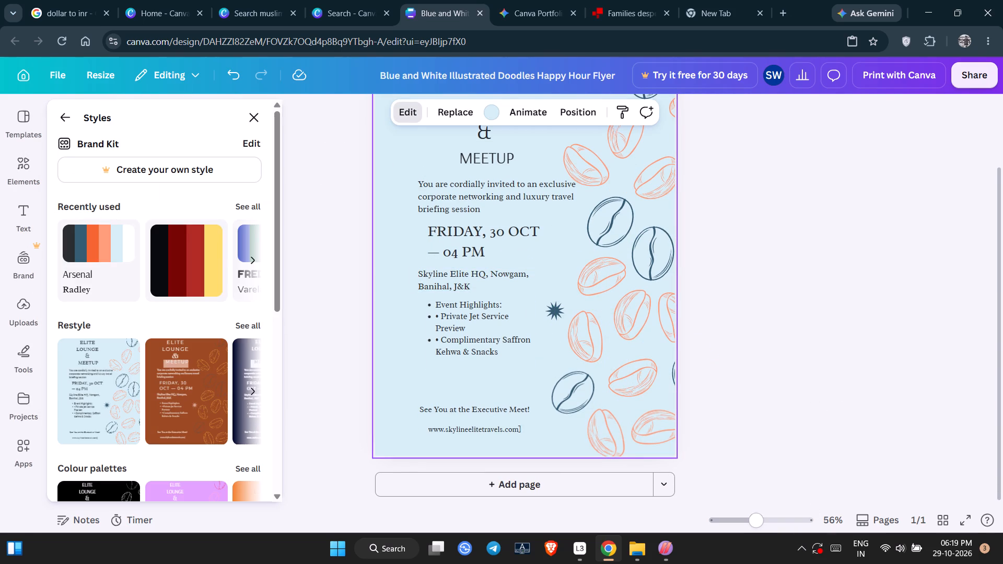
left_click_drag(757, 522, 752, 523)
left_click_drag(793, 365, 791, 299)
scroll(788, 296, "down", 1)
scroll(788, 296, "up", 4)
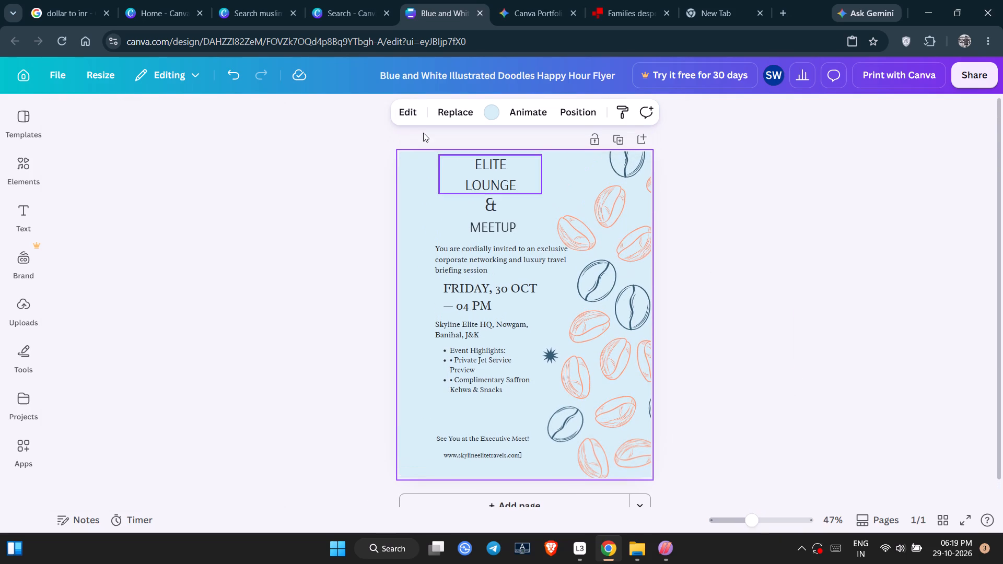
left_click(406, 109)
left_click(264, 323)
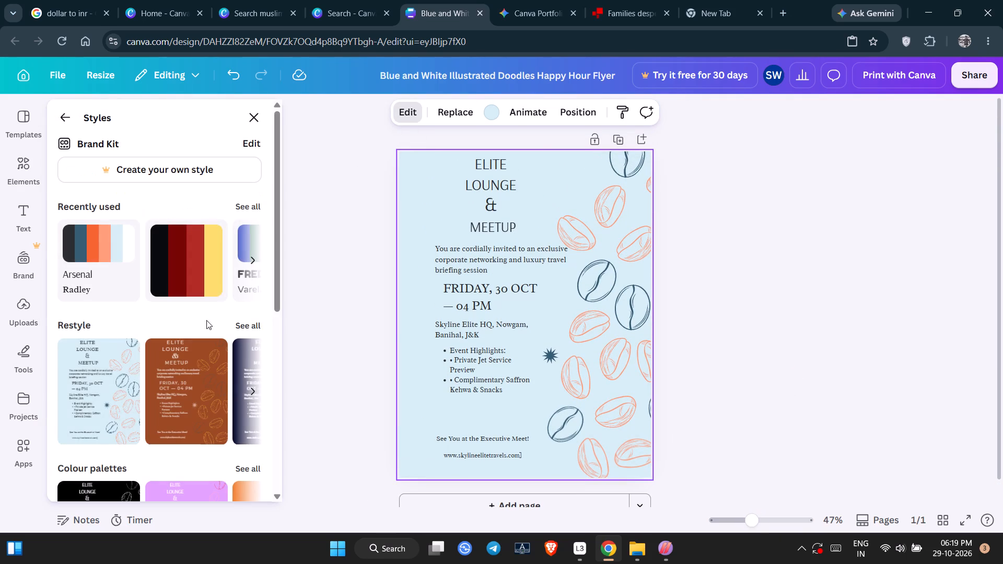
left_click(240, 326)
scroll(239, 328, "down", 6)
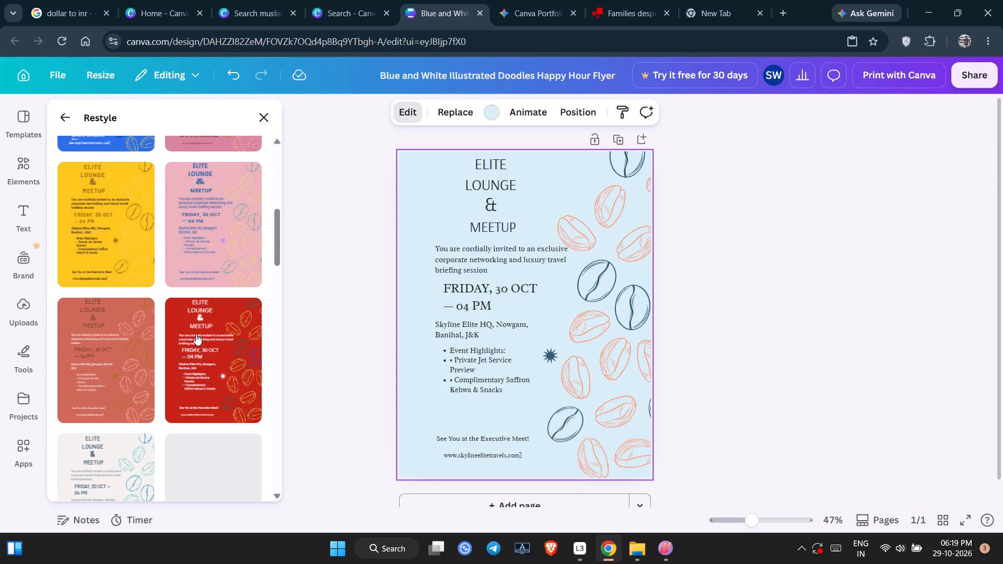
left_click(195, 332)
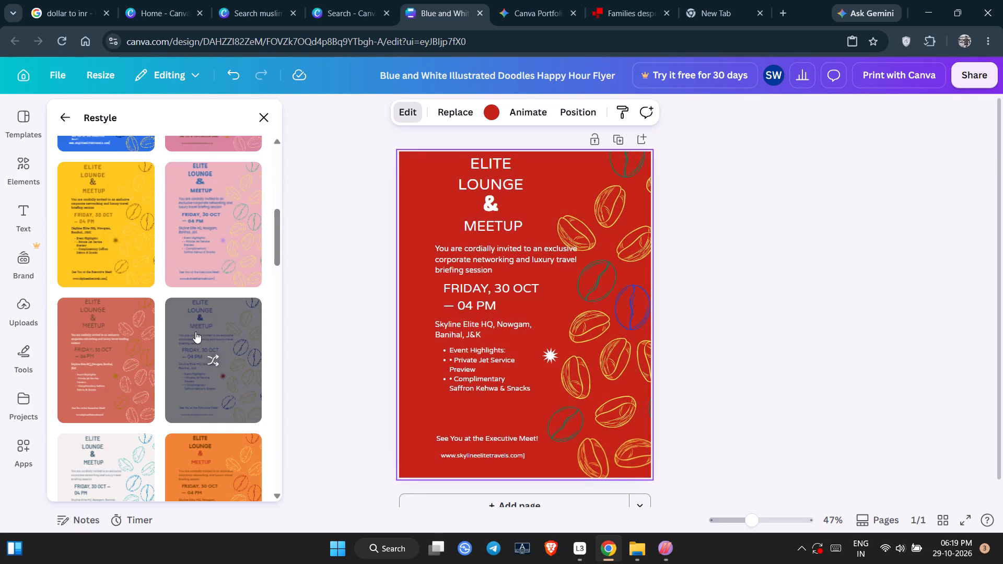
Try the mustard-yellow restyle, and apply the orange one with white Assistant text and golden and dark brown coffee beans.
scroll(194, 328, "down", 6)
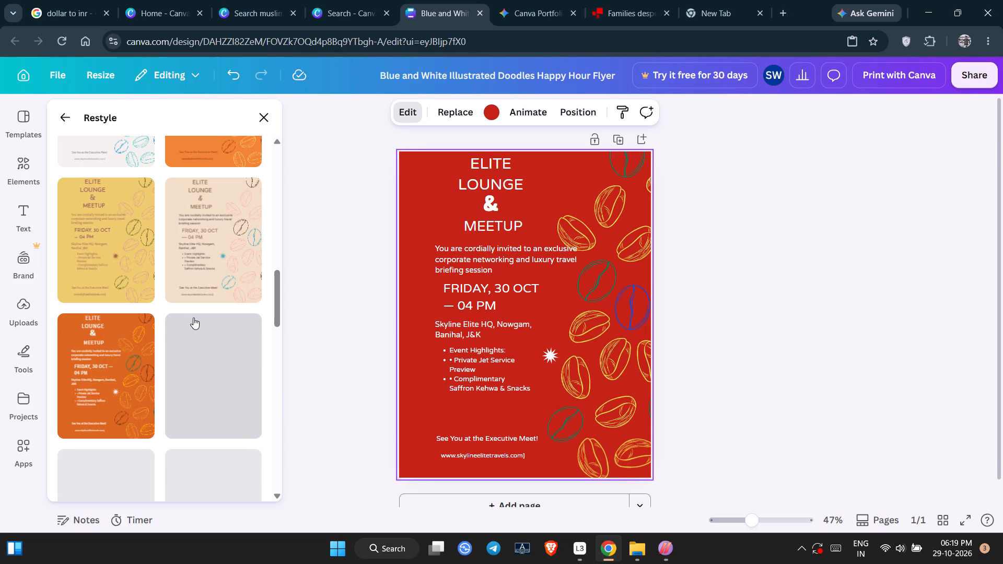
left_click(124, 262)
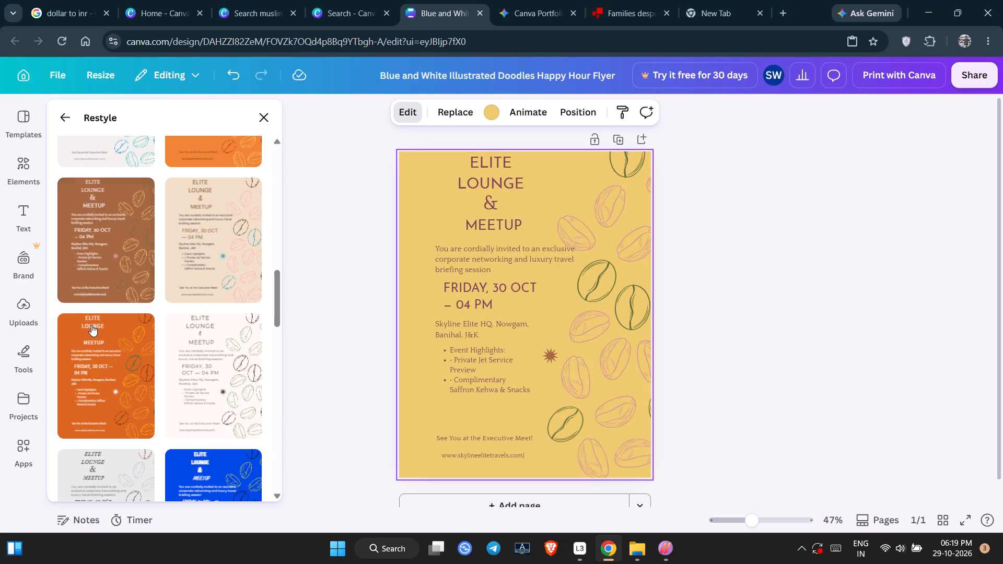
left_click(91, 325)
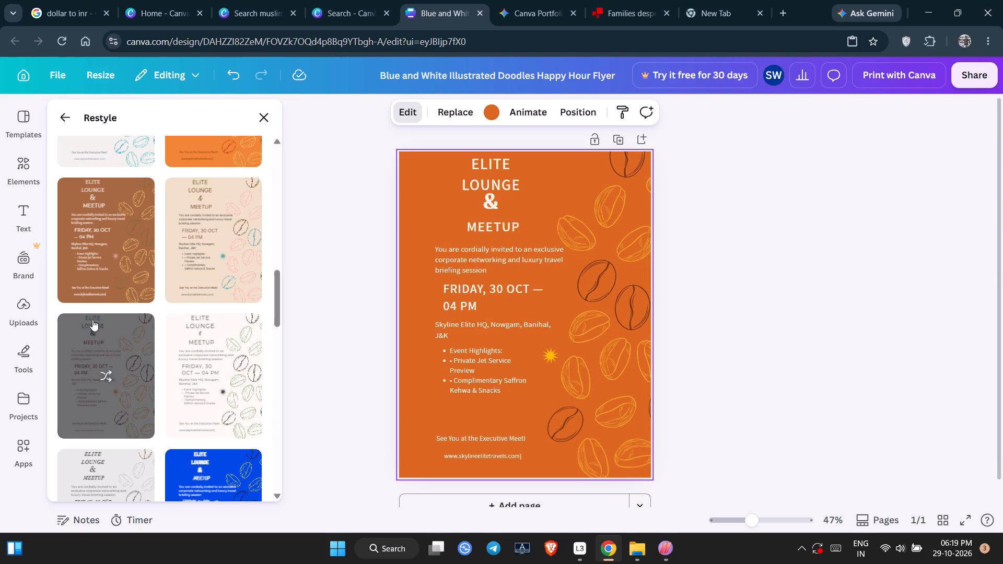
Apply the black colour palette with white text and white and grey coffee beans to the flyer page.
left_click(59, 113)
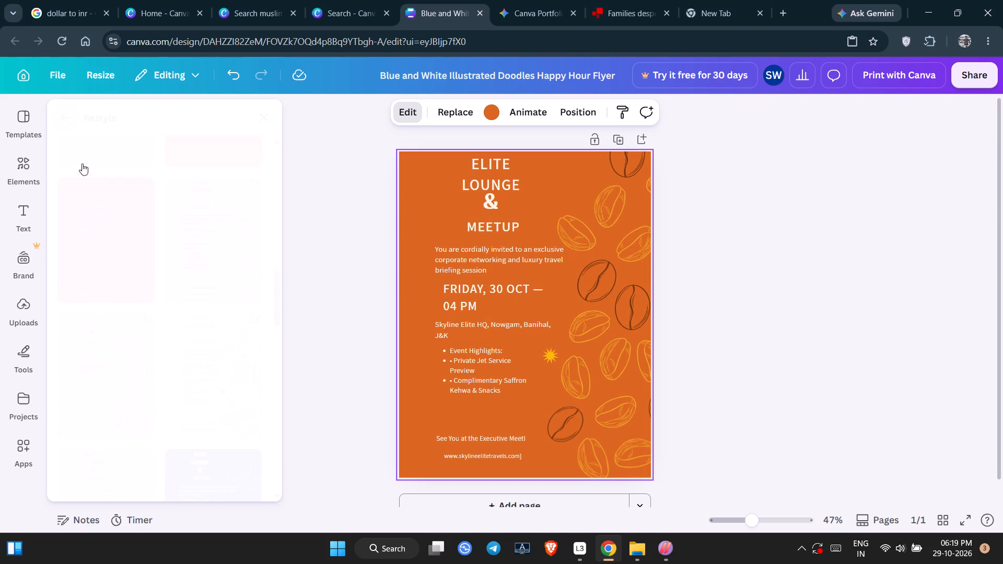
scroll(126, 224, "down", 3)
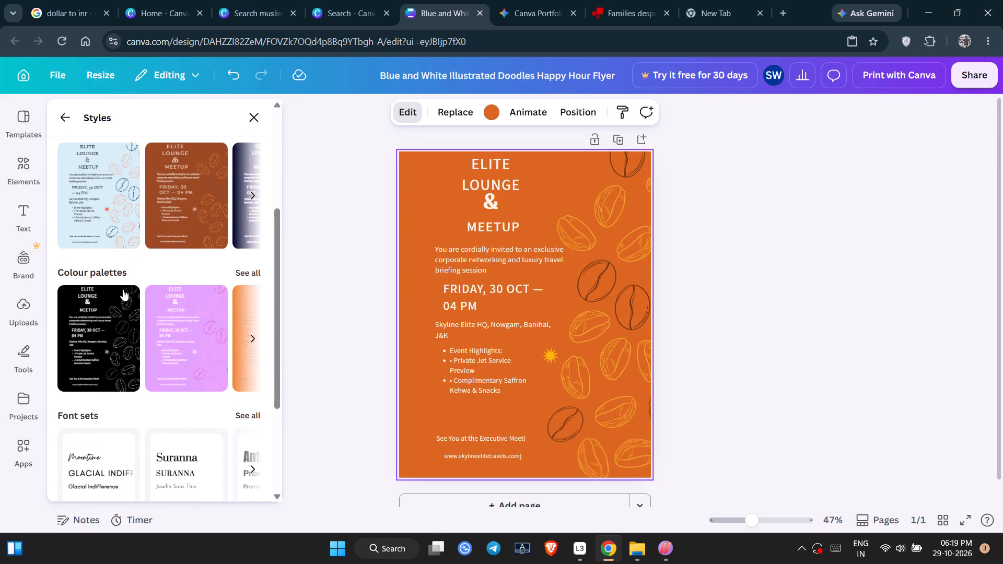
left_click(252, 267)
left_click(96, 176)
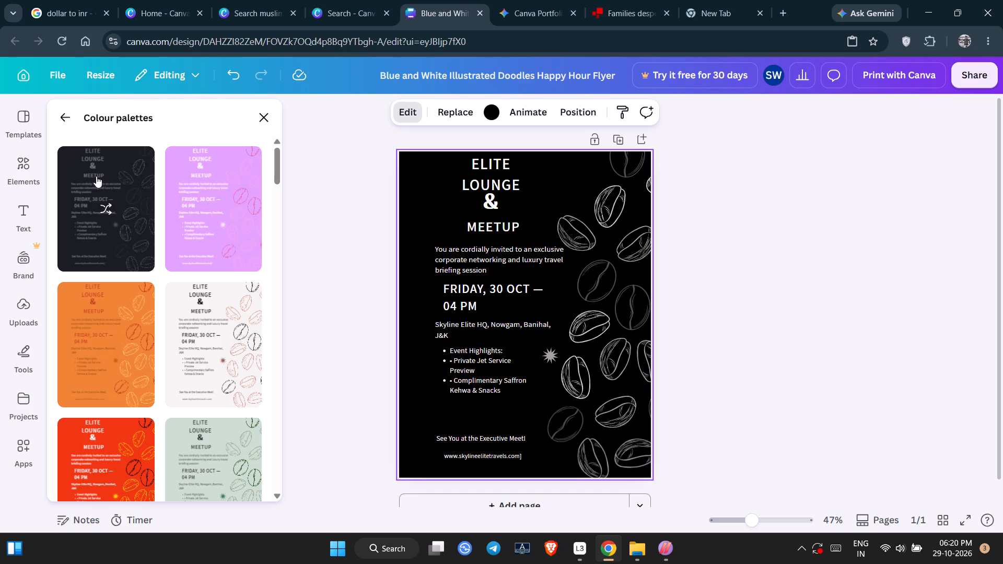
left_click(956, 367)
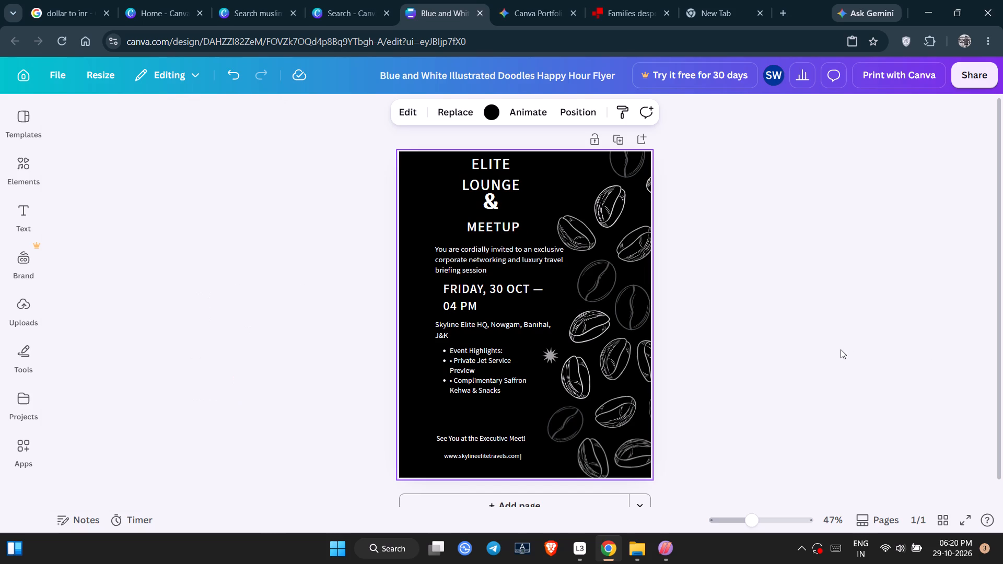
Set the font size of the "Skyline Elite HQ, Nowgam, Banihal, J&K" venue line to 19.7.
left_click(501, 324)
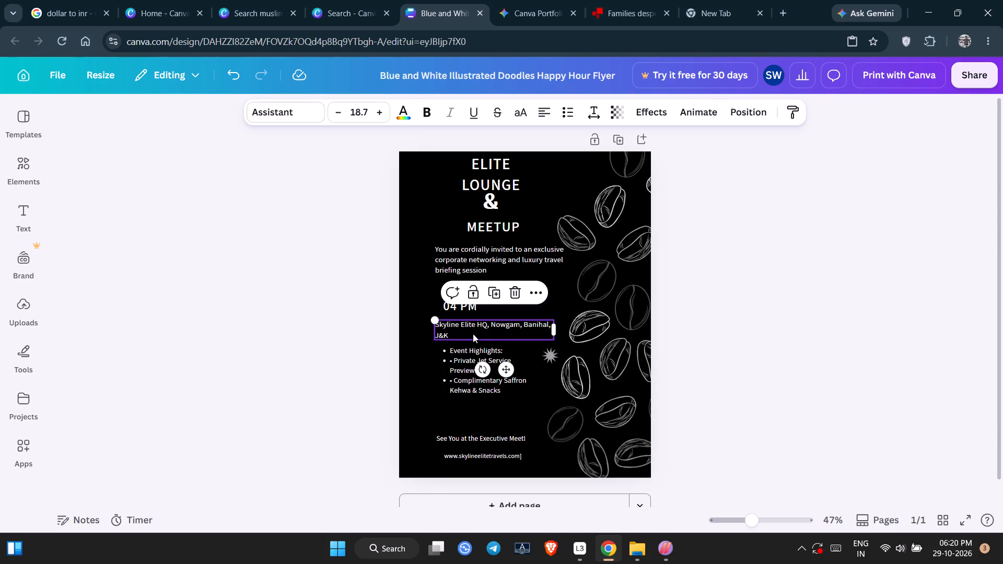
left_click(339, 115)
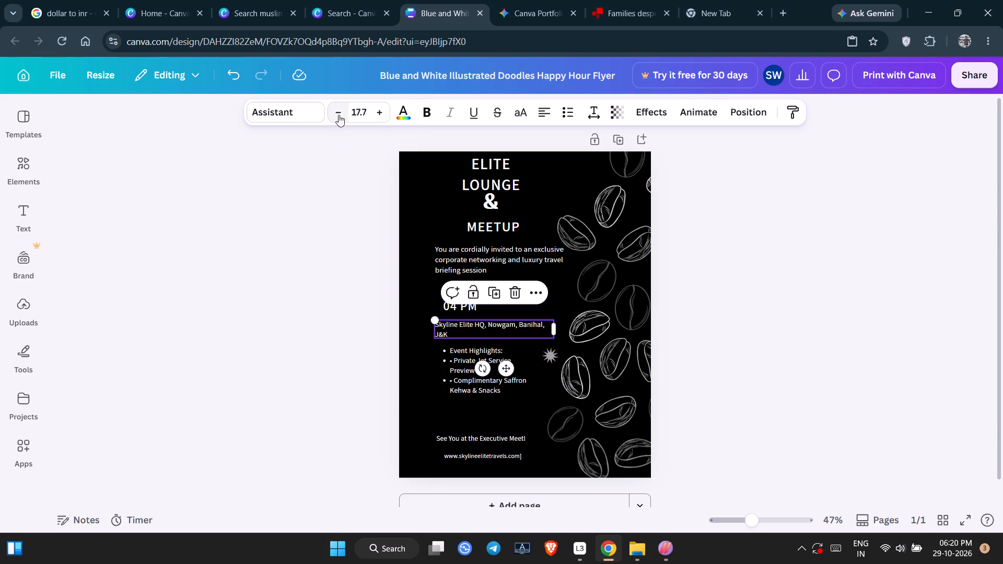
left_click(376, 109)
left_click(376, 108)
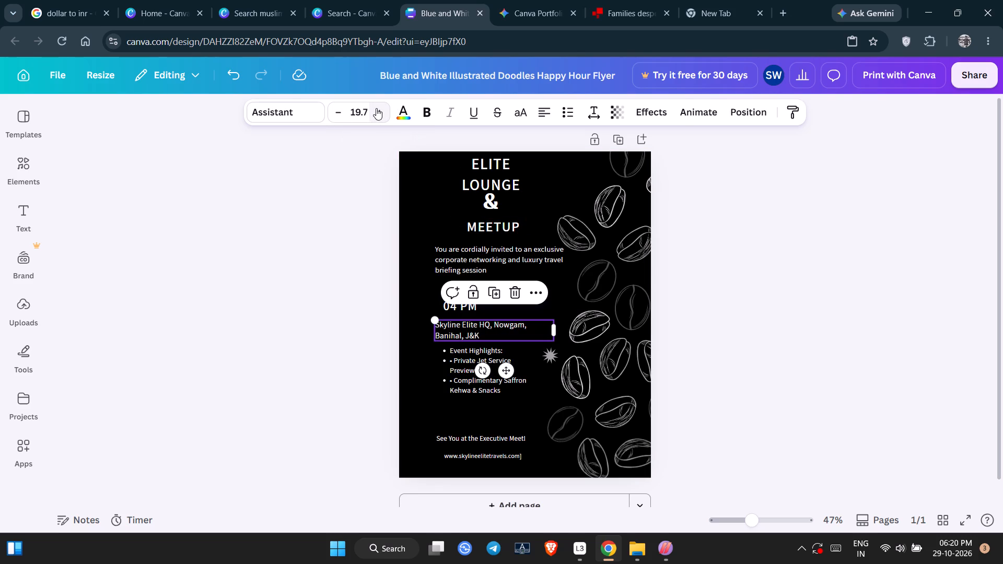
left_click(897, 342)
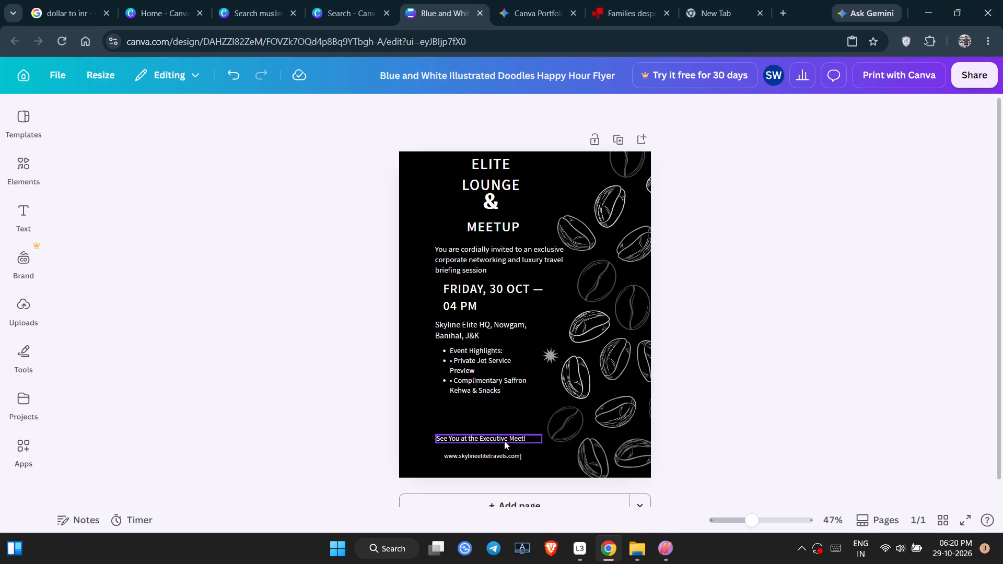
Move the "See You at the Executive Meet!" and website lines slightly up the flyer, leaving a wider gap between them.
left_click_drag(504, 441, 501, 421)
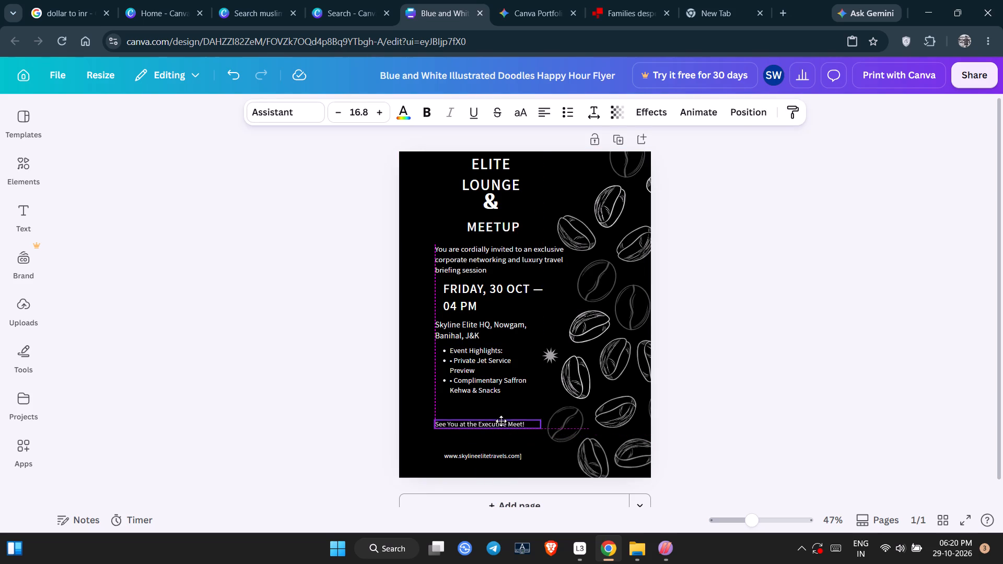
left_click_drag(501, 421, 499, 431)
left_click_drag(501, 453, 495, 443)
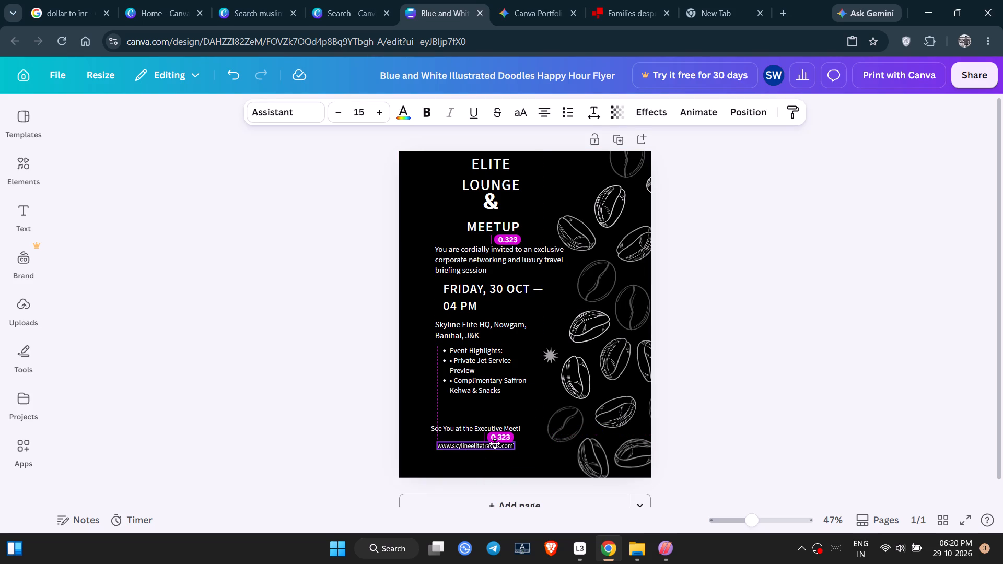
left_click_drag(495, 443, 502, 449)
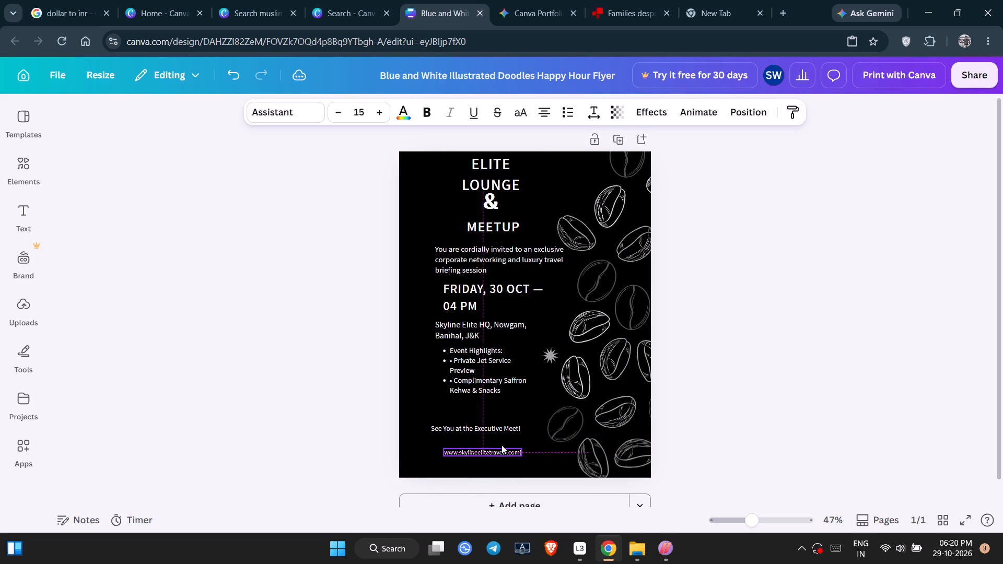
Set the website line's font size to 18.
triple_click(382, 115)
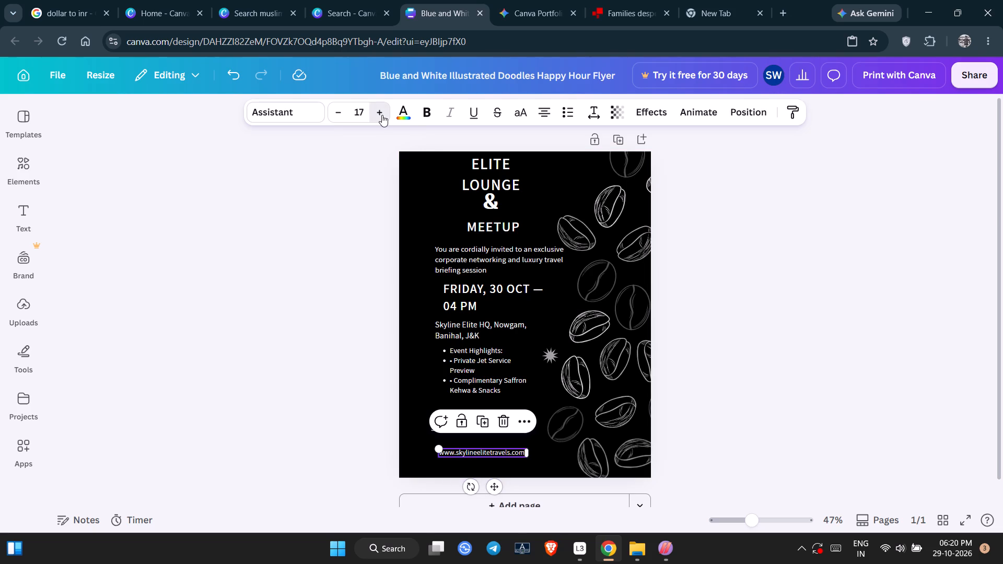
left_click(874, 291)
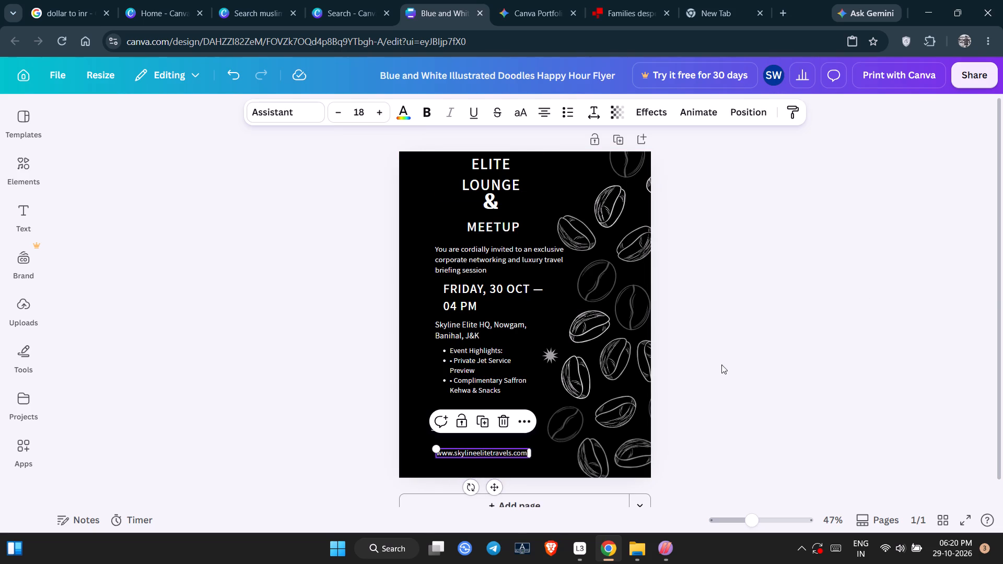
Nudge the "See You at the Executive Meet!" line slightly rightward so it sits more centrally above the website line.
left_click(510, 429)
key("End")
key("Right")
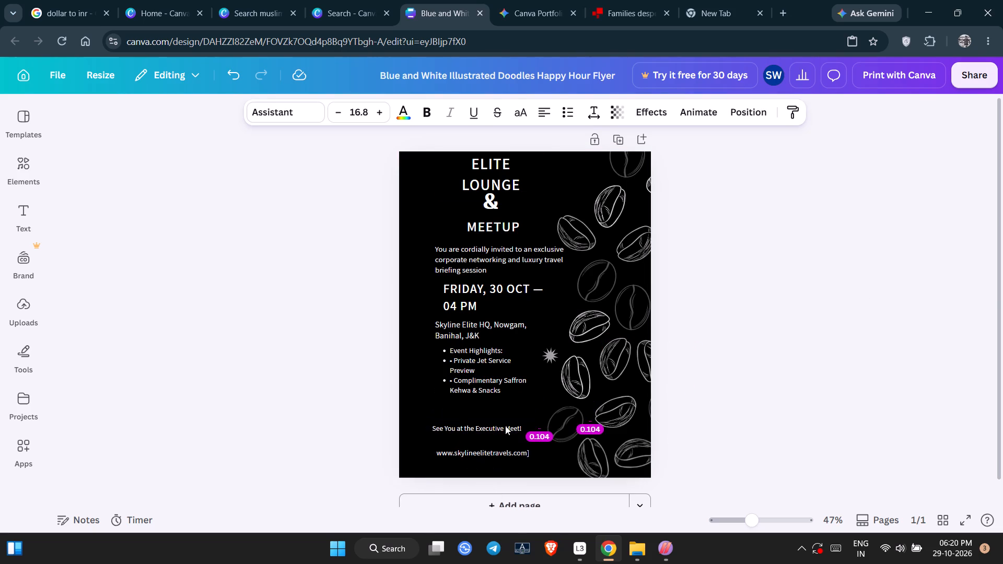
key("Right")
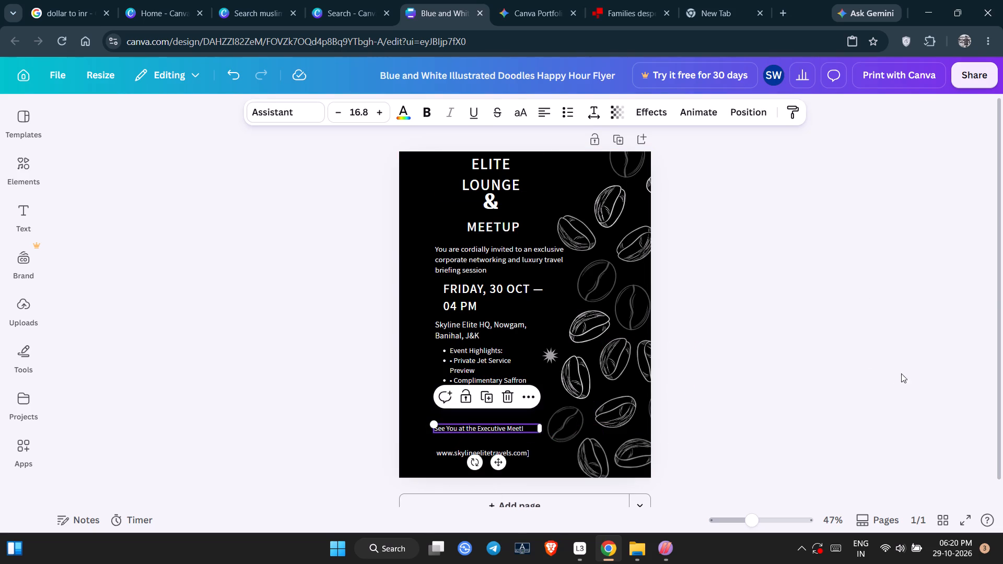
left_click(843, 346)
double_click(497, 451)
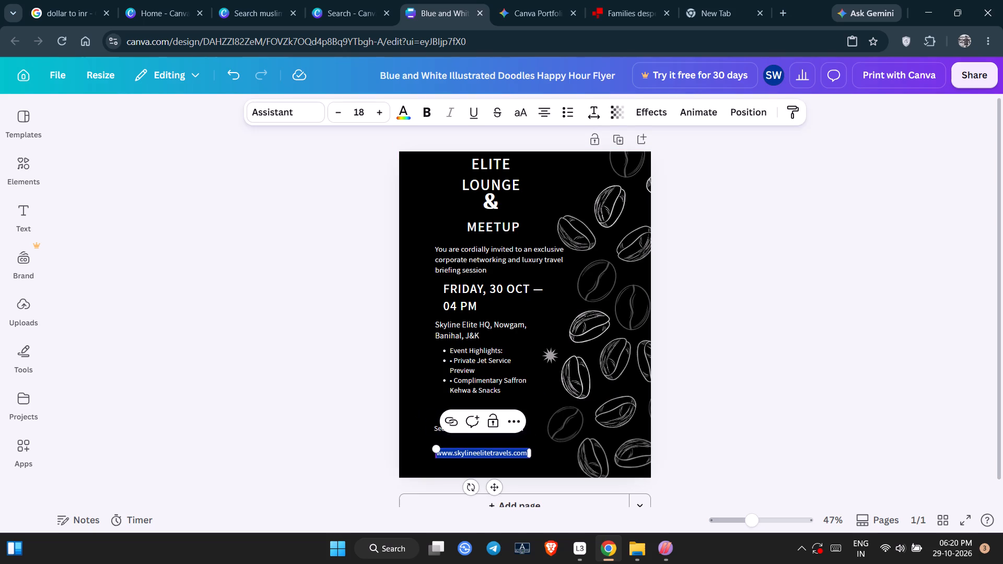
left_click(497, 452)
key("Right")
key("Right")
key("Right")
key("Right")
key("Right")
key("Right")
key("Right")
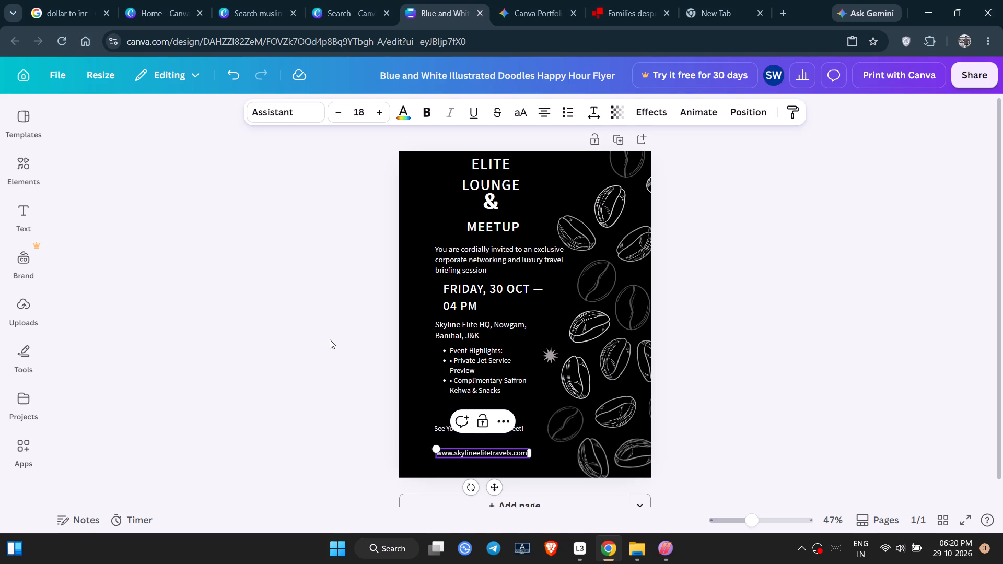
key("Right")
key("Right")
key("Right")
key("BackSpace")
key("m")
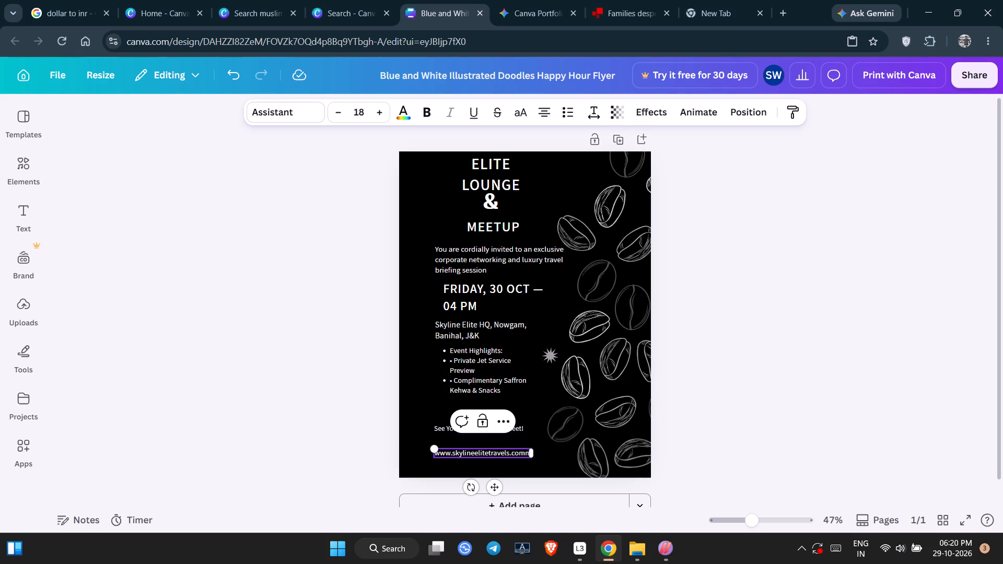
key("BackSpace")
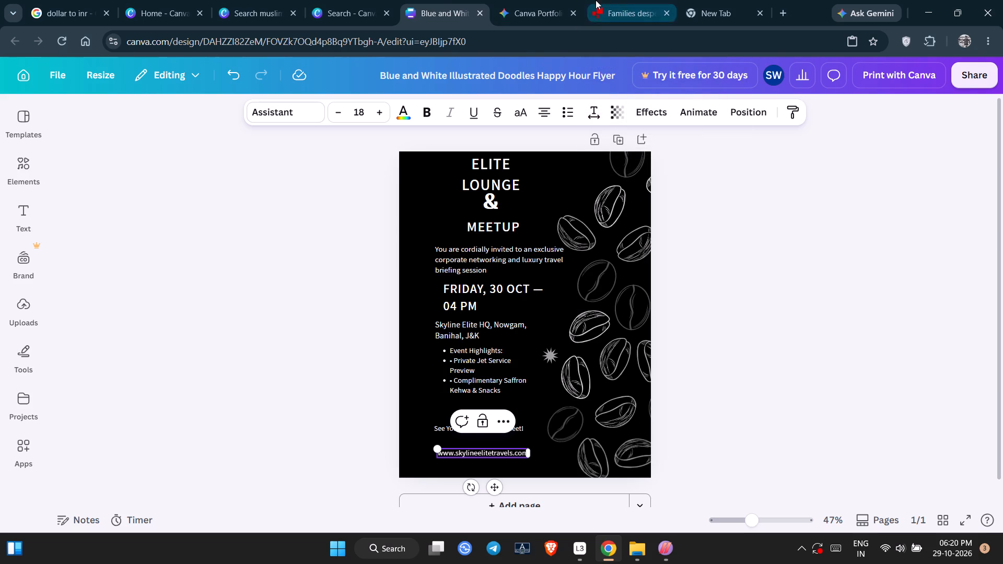
left_click(823, 383)
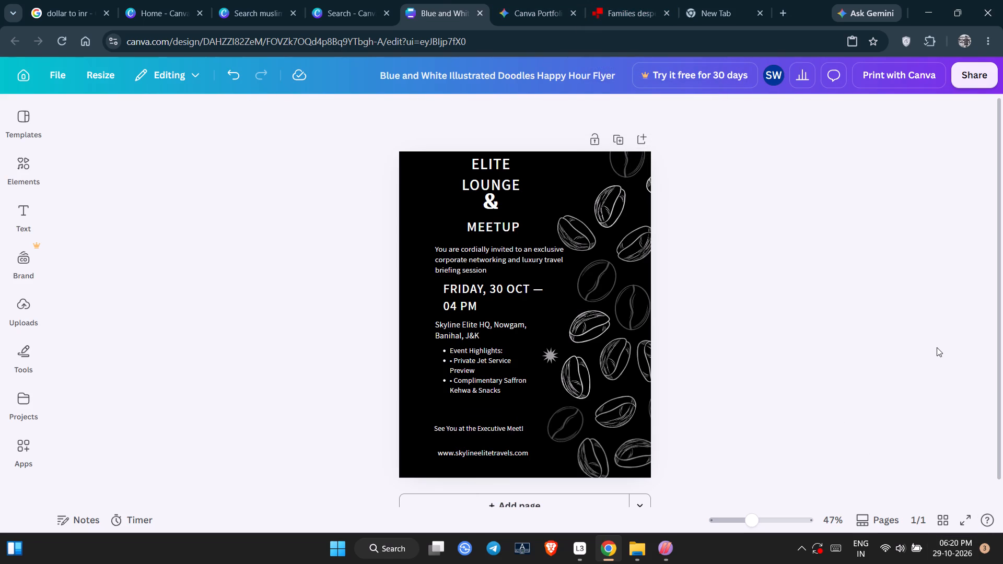
key("shift+super+s")
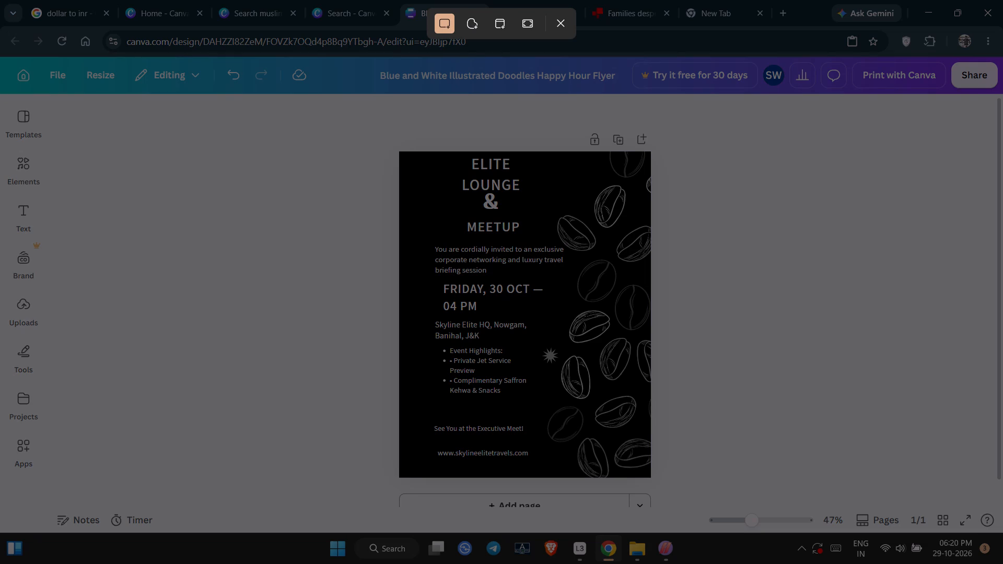
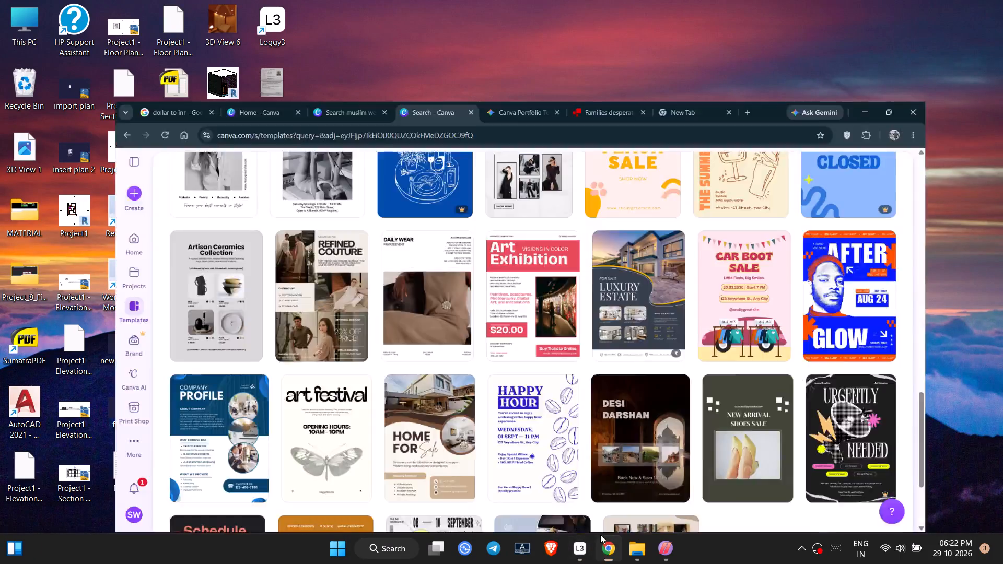
left_click(65, 18)
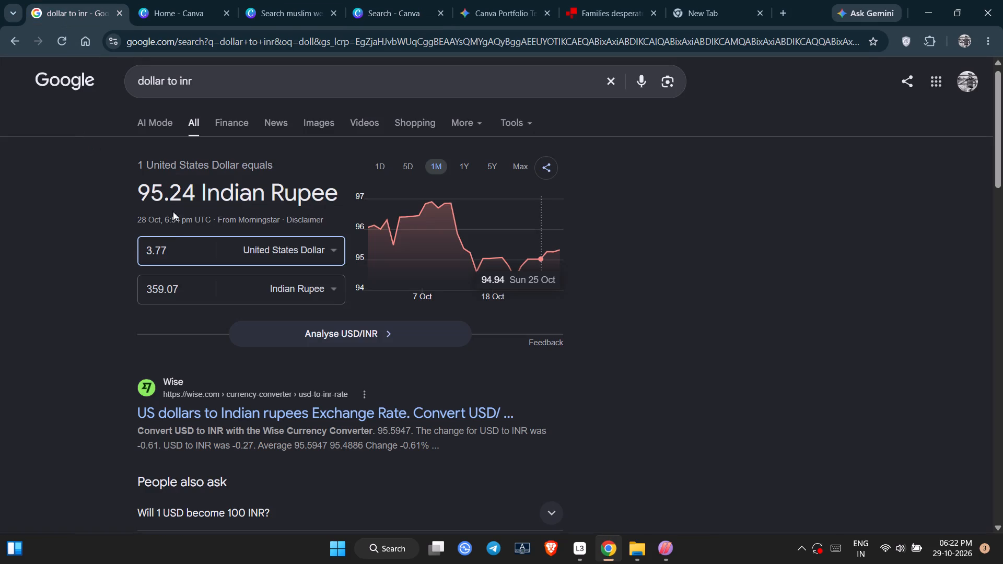
left_click(179, 253)
key("BackSpace")
key("BackSpace")
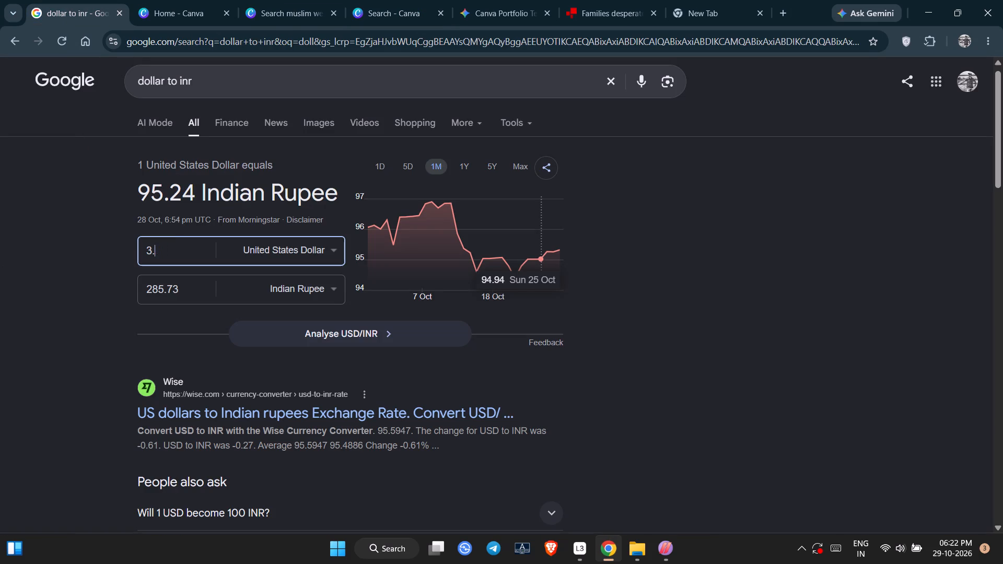
type("81")
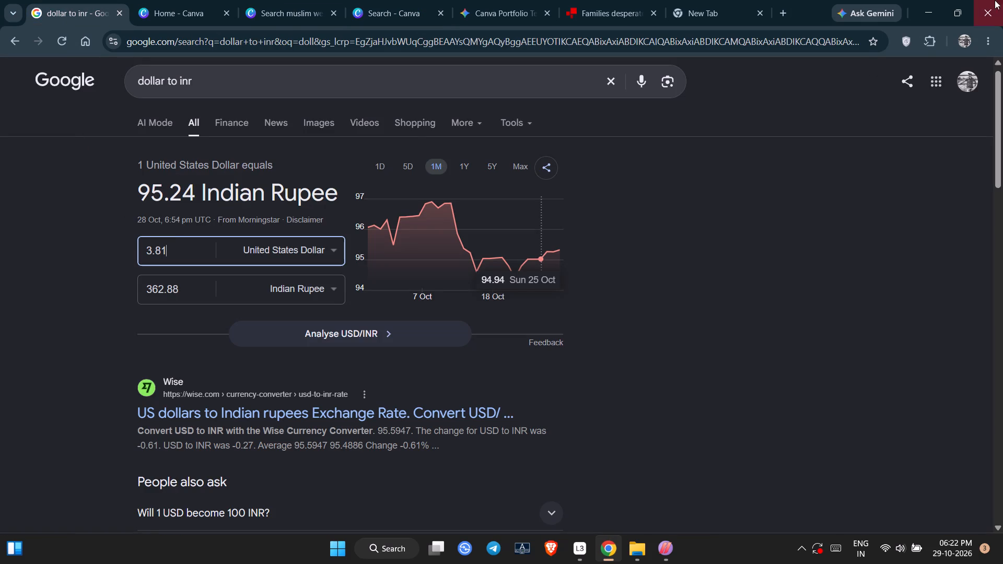
left_click(934, 3)
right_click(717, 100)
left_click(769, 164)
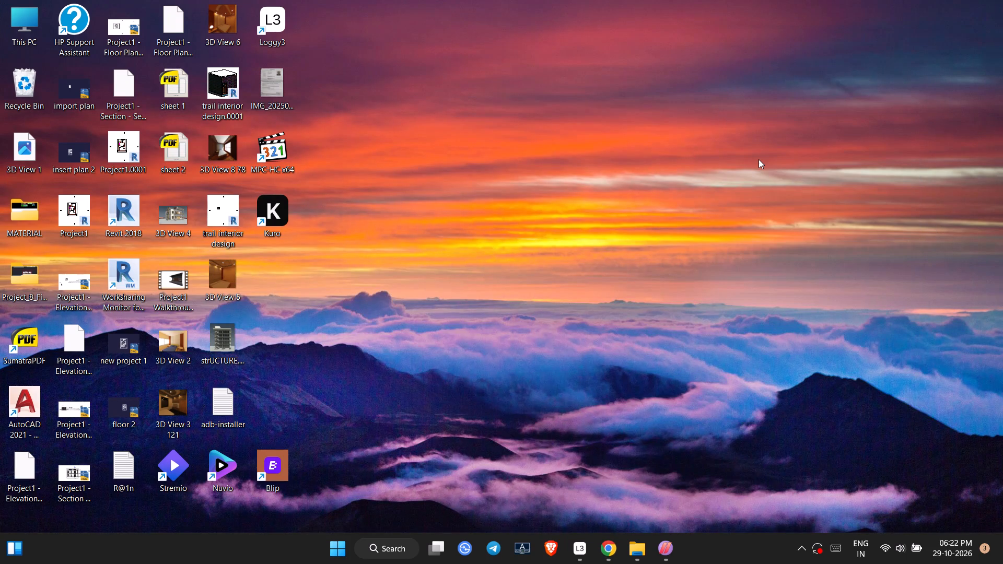